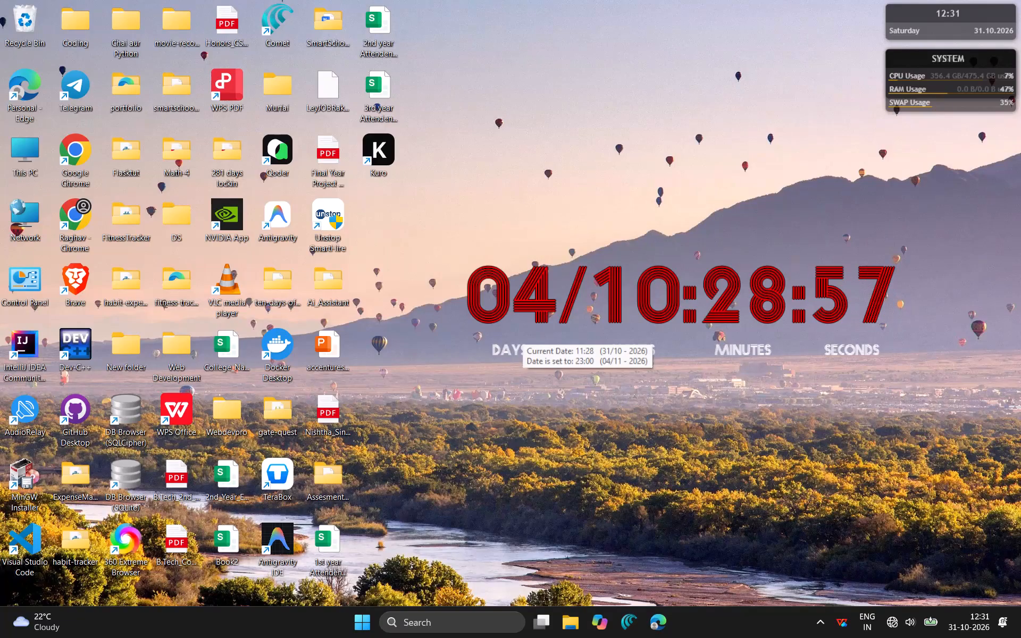
Open the full Wi-Fi settings page and show the list of available networks.
click(891, 623)
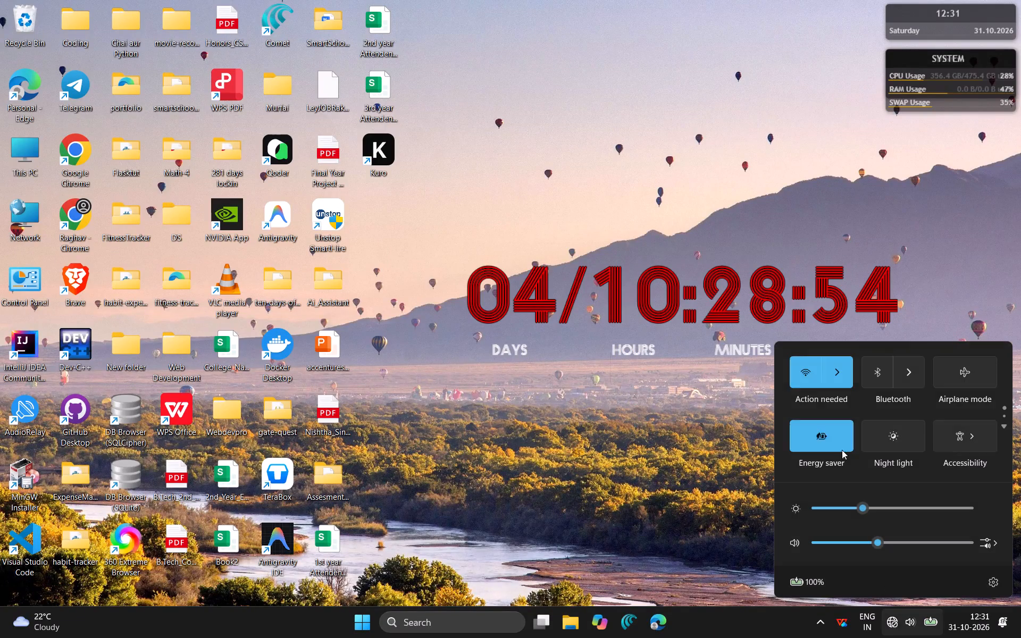
click(849, 380)
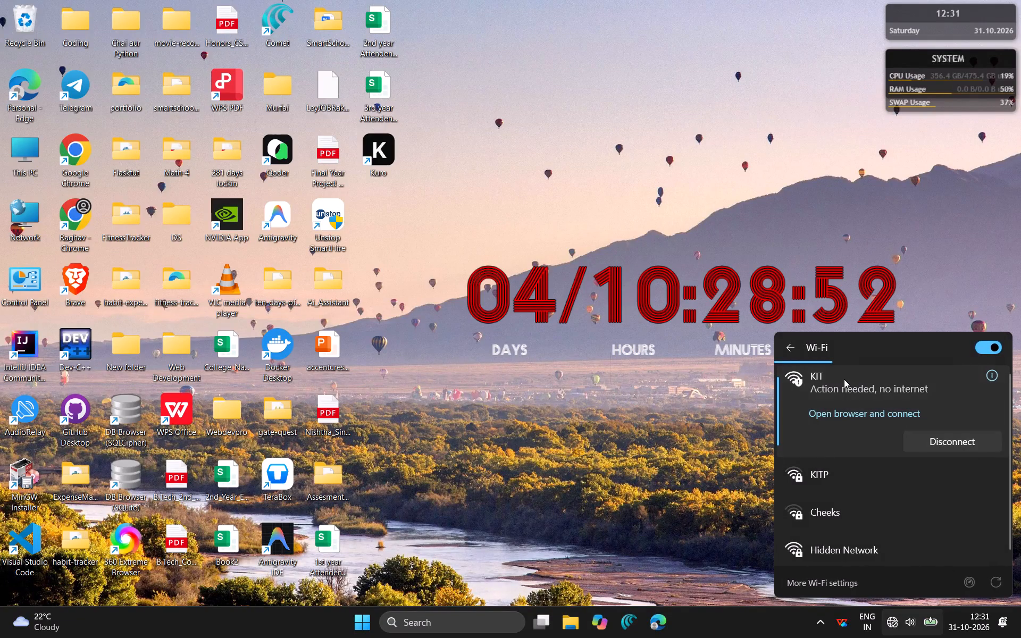
click(813, 581)
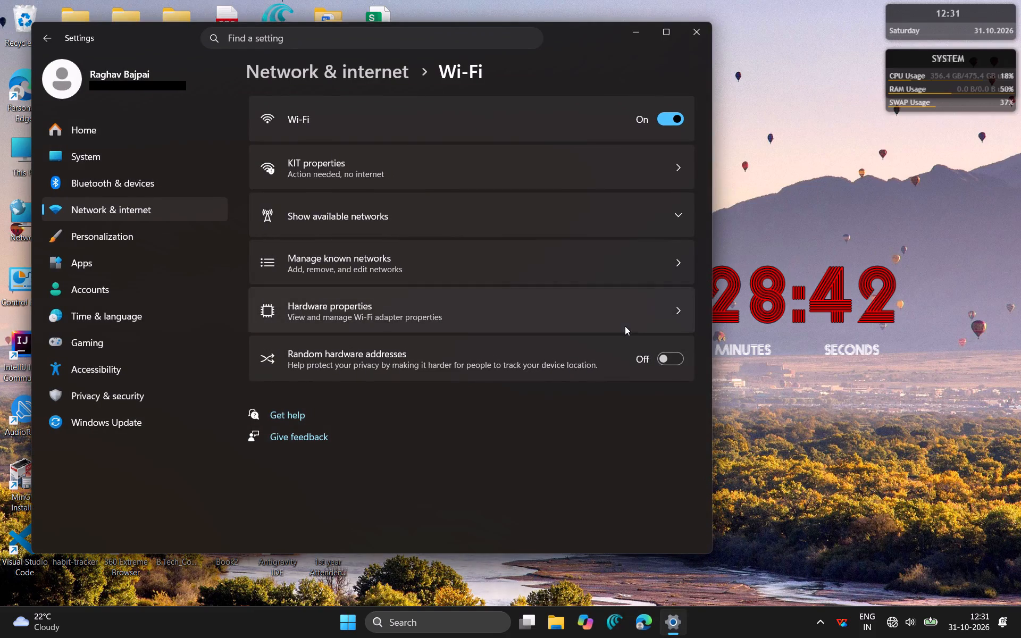
click(575, 197)
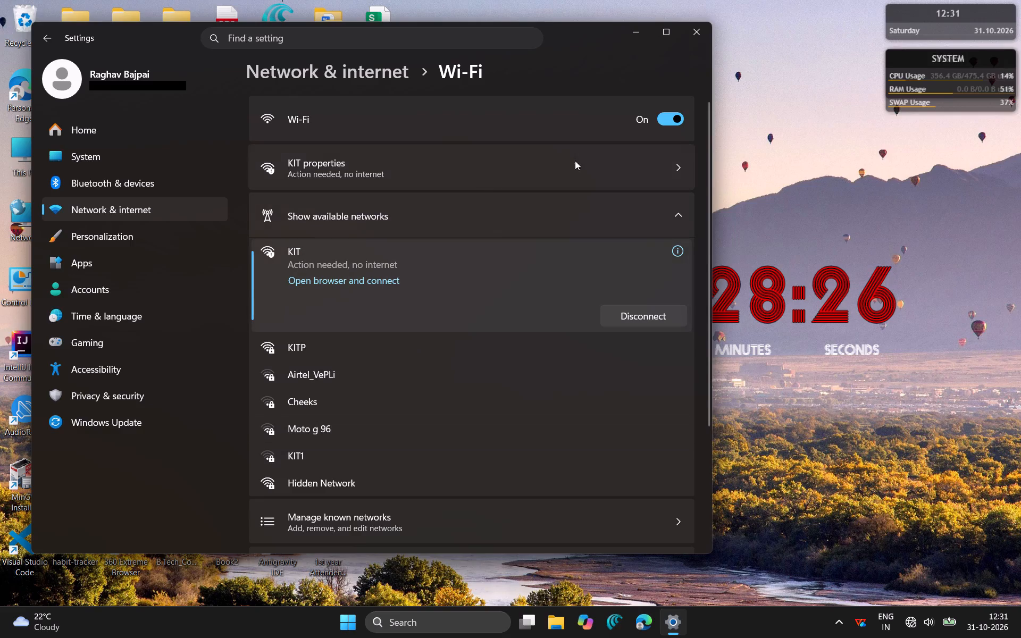
Restart the Wi-Fi connection by switching Wi-Fi off and back on, and close the Settings window.
click(665, 119)
click(665, 119)
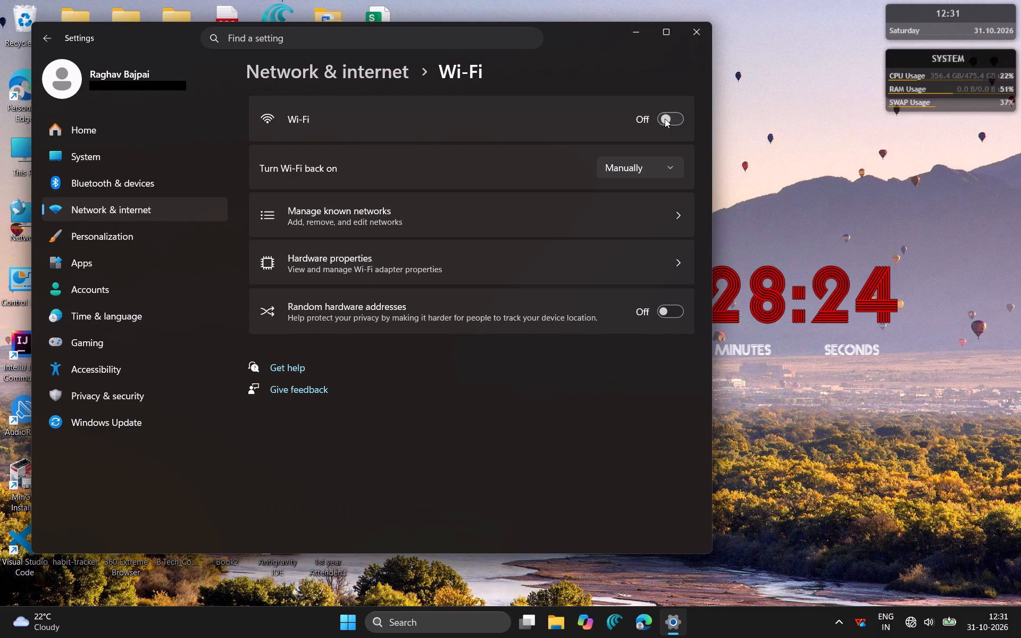
click(665, 119)
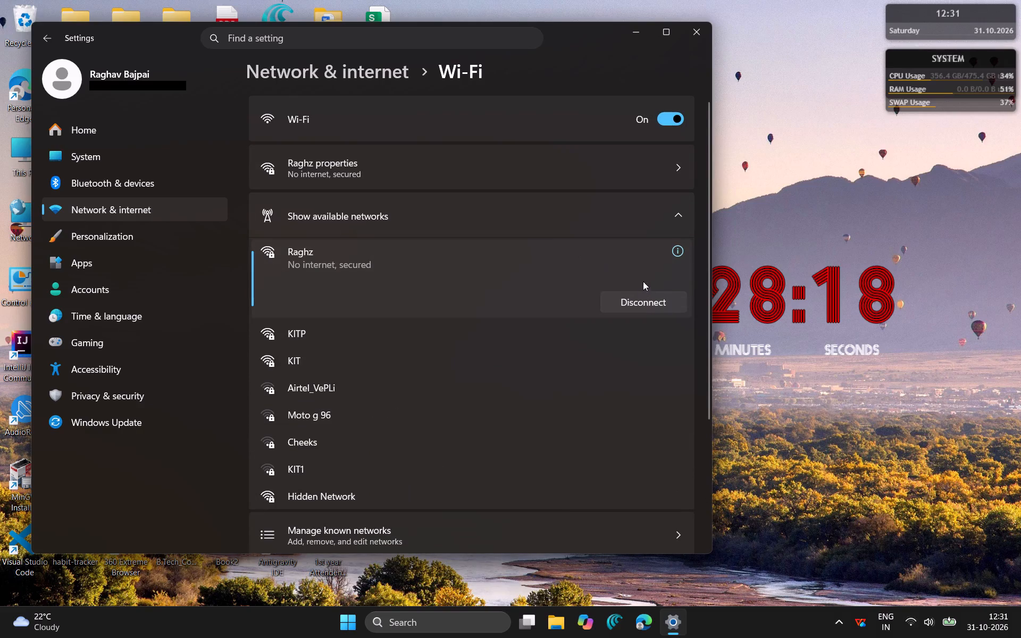
click(815, 207)
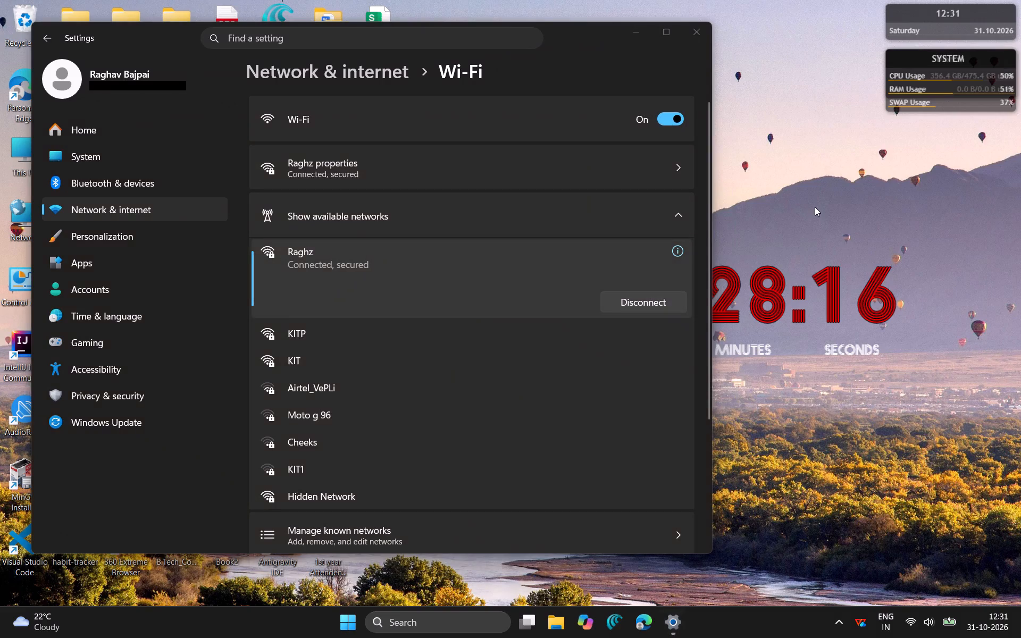
click(702, 37)
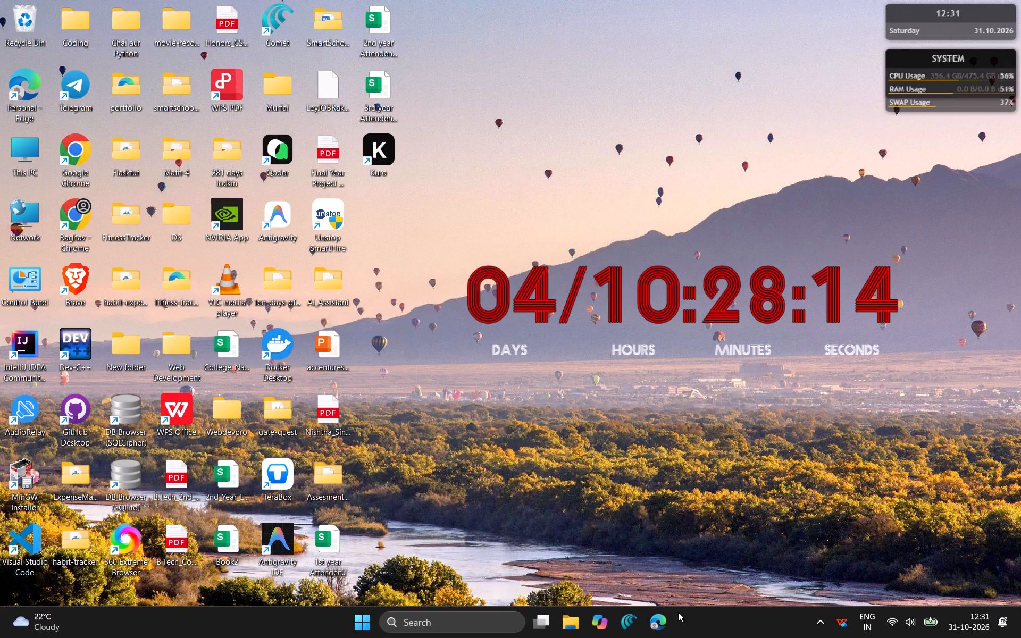
Switch to Microsoft Edge and enter the Gmail address, gmail.com, in a new browser tab.
click(658, 620)
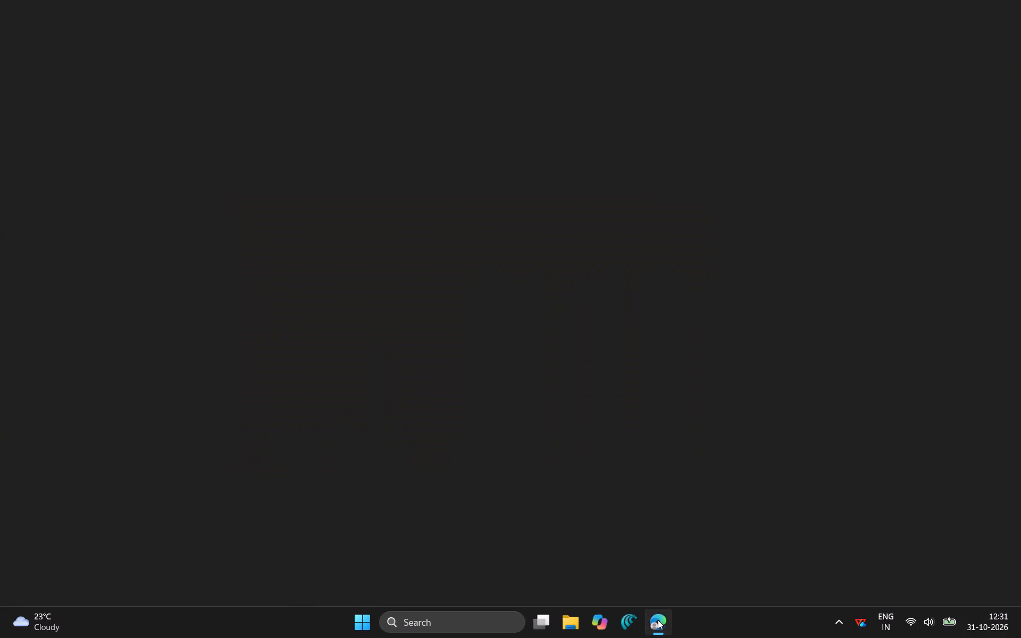
click(948, 134)
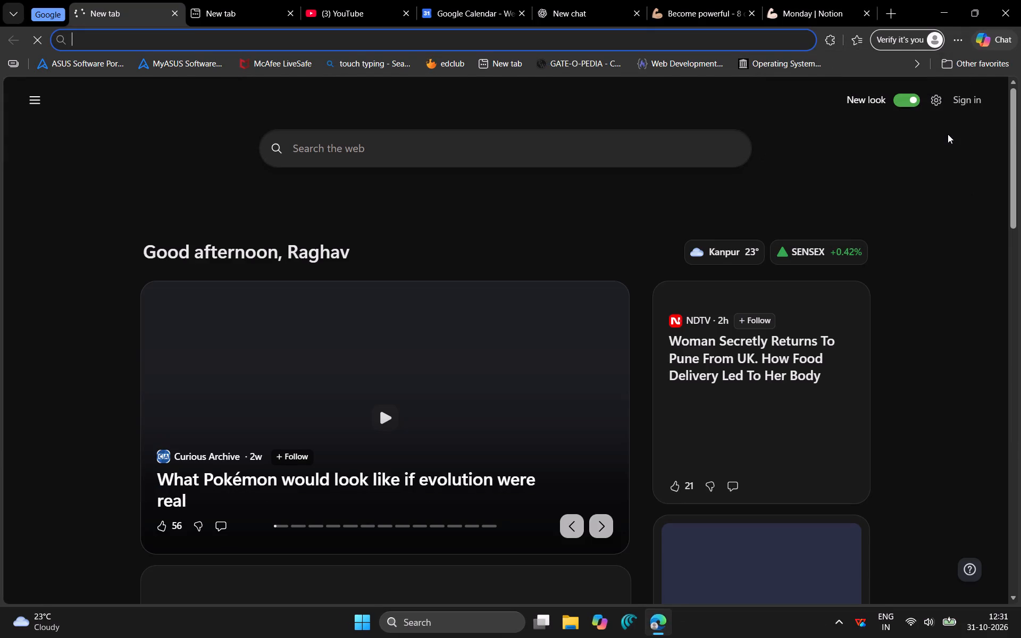
click(891, 2)
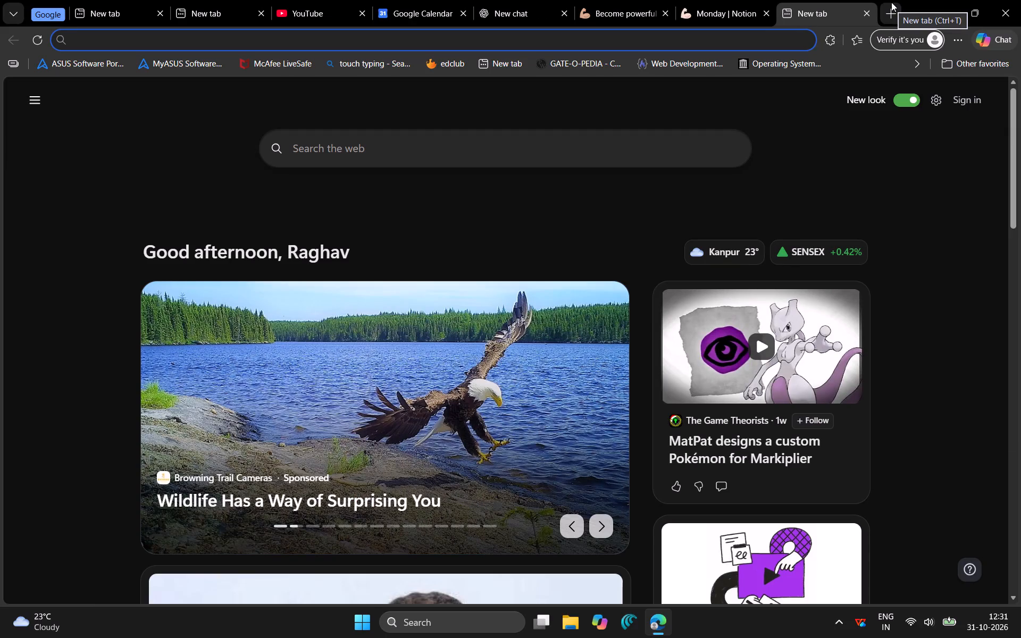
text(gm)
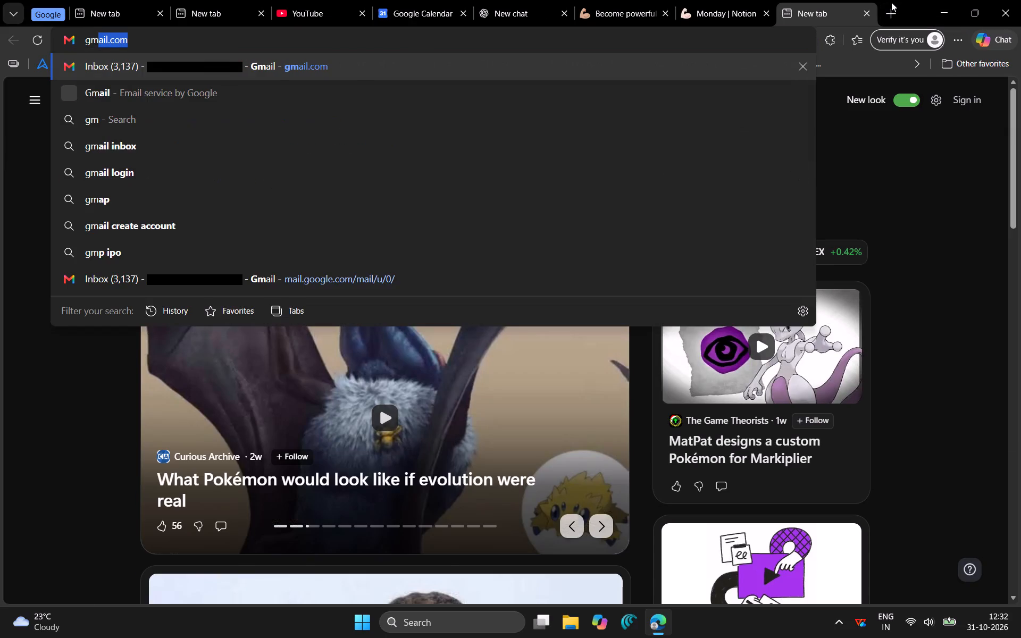
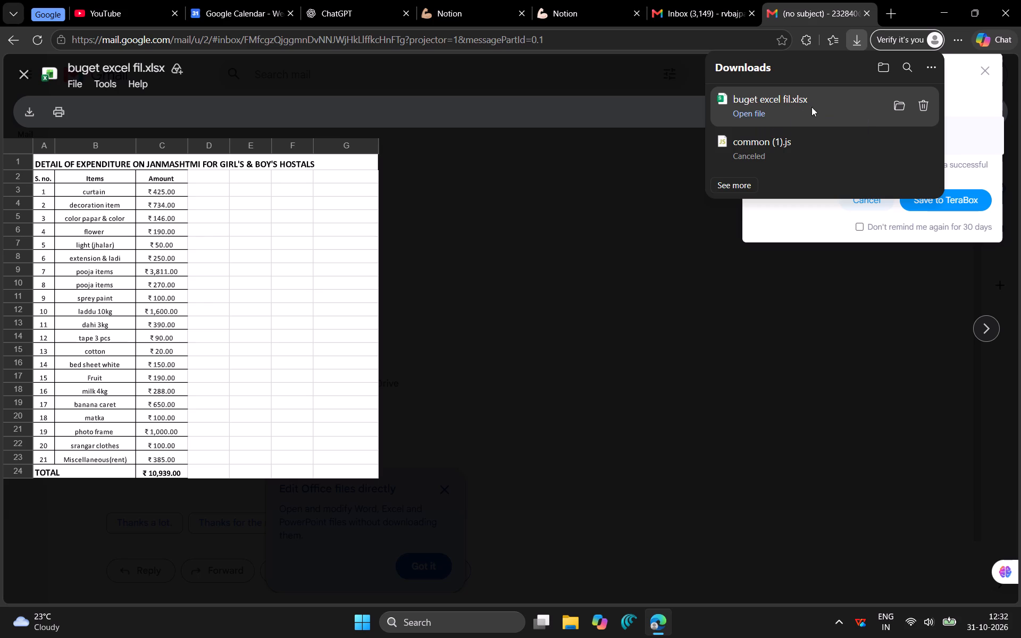
Show the downloaded workbook "buget excel fil.xlsx" in its folder in File Explorer.
click(898, 105)
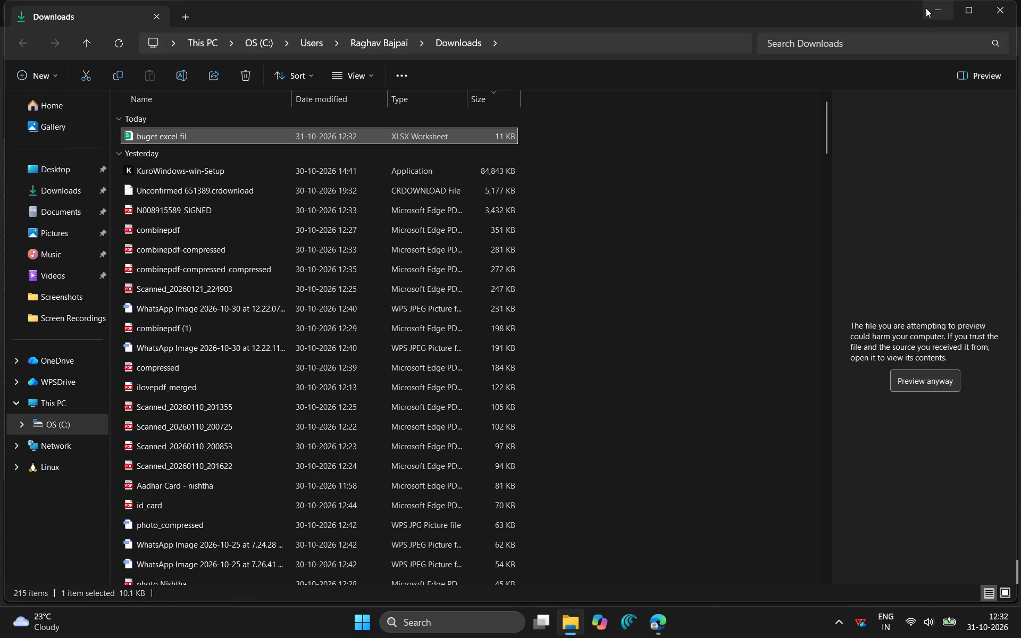
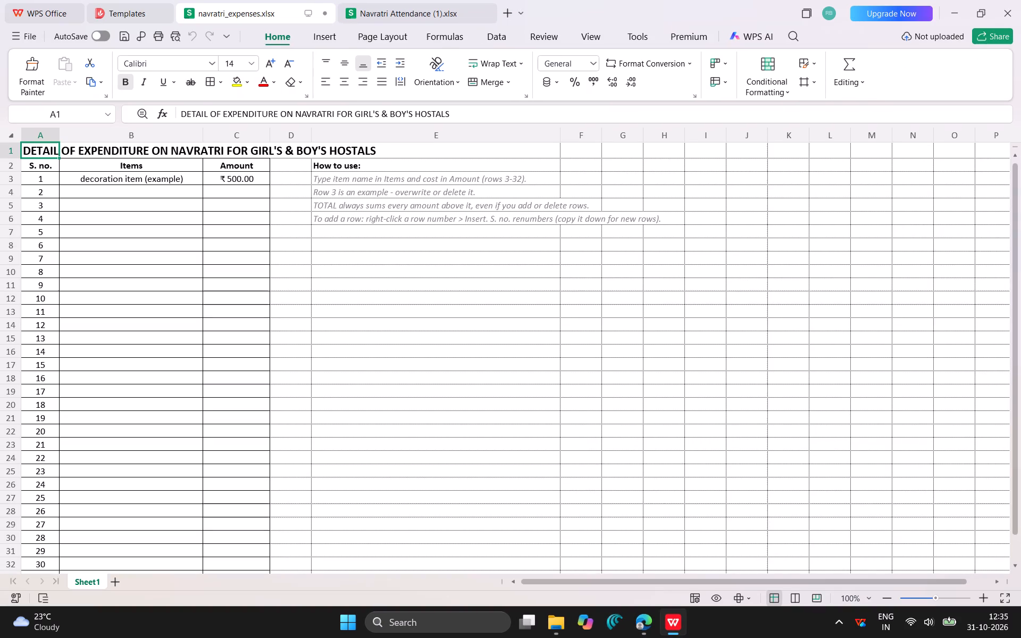
Select the first instruction line, cell E3, under the "How to use:" heading.
click(669, 220)
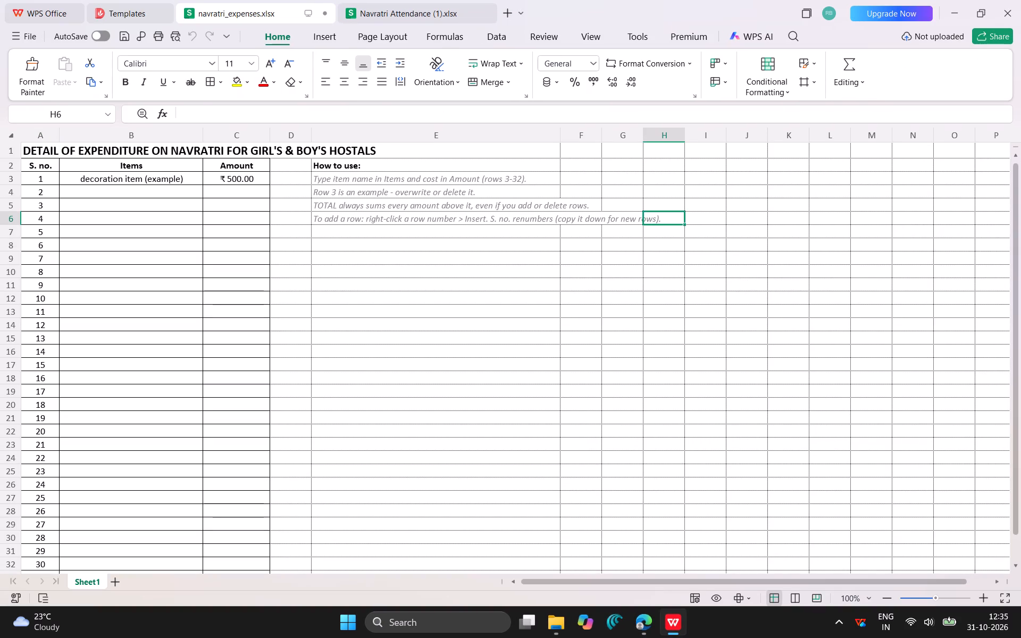
click(487, 177)
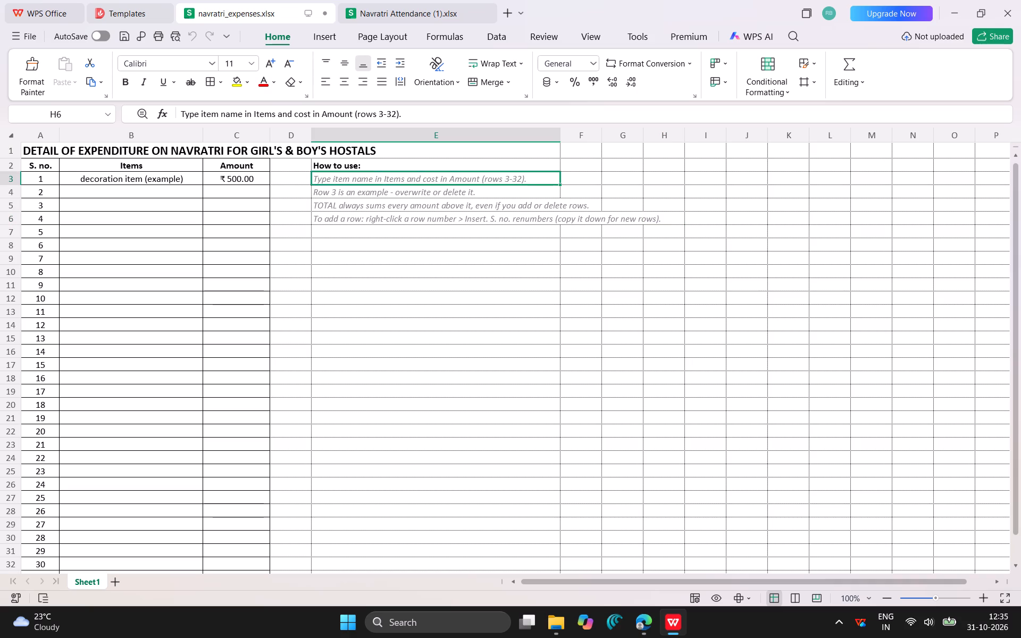
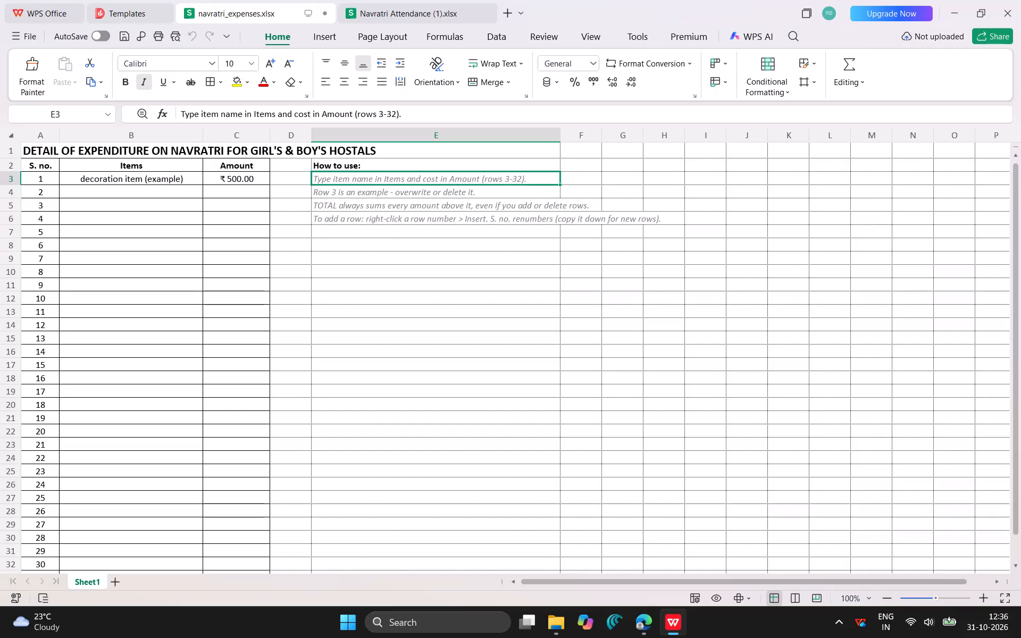
Replace the example item in cell B3 of the Items column with "Devi Ji's Idol".
click(243, 171)
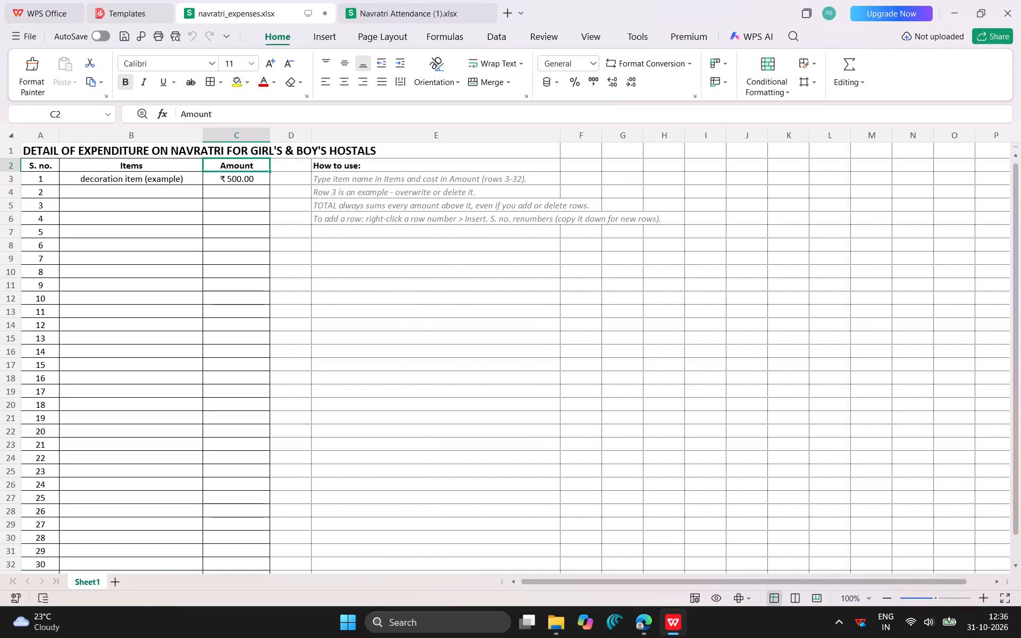
click(144, 177)
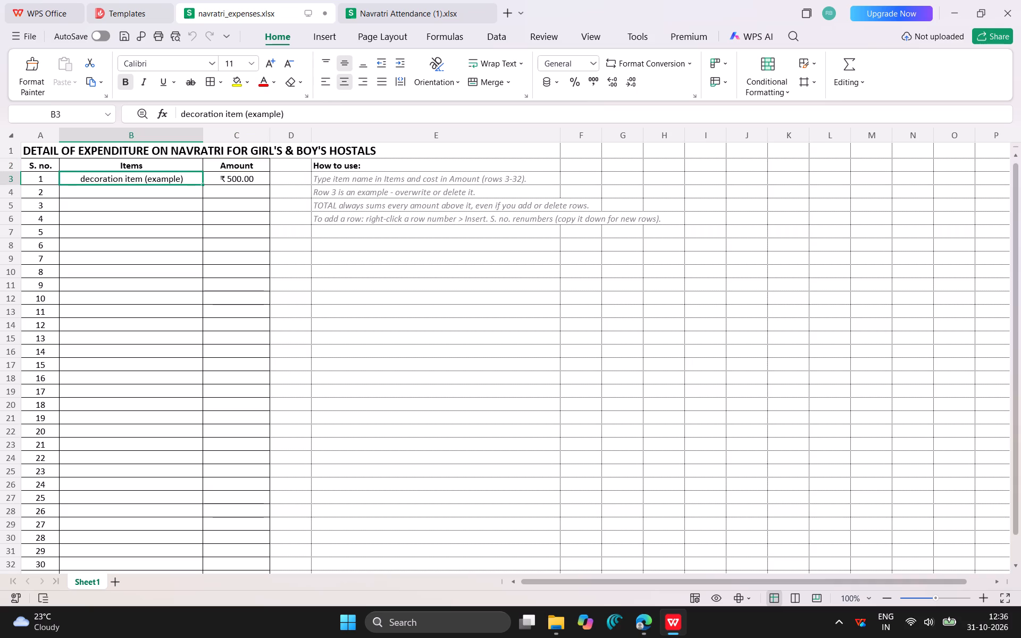
click(327, 110)
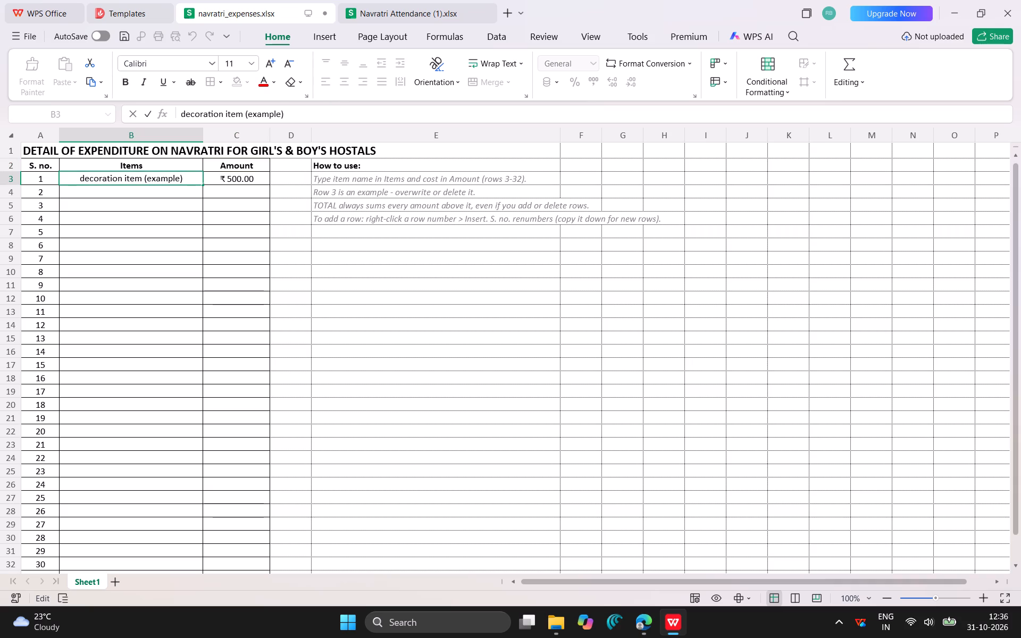
key(BackSpace)
key(BackSpace)
key(BackSpace)
key(BackSpace)
key(BackSpace)
key(BackSpace)
key(BackSpace)
key(BackSpace)
key(BackSpace)
key(BackSpace)
key(BackSpace)
key(BackSpace)
key(BackSpace)
key(BackSpace)
key(BackSpace)
key(BackSpace)
key(BackSpace)
key(BackSpace)
key(BackSpace)
key(BackSpace)
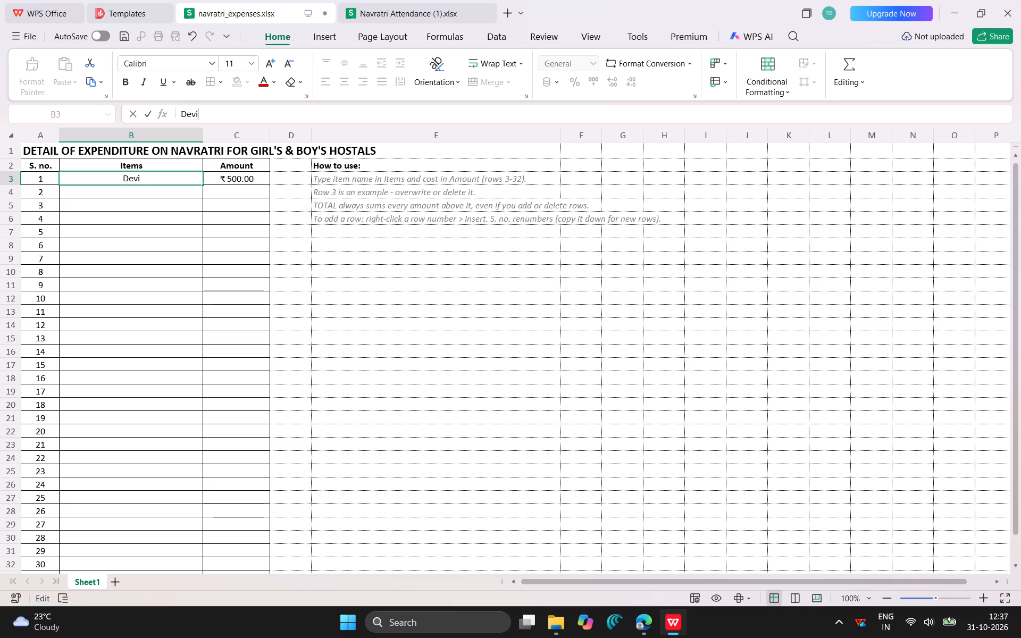
key(BackSpace)
key(j)
key(BackSpace)
key(i)
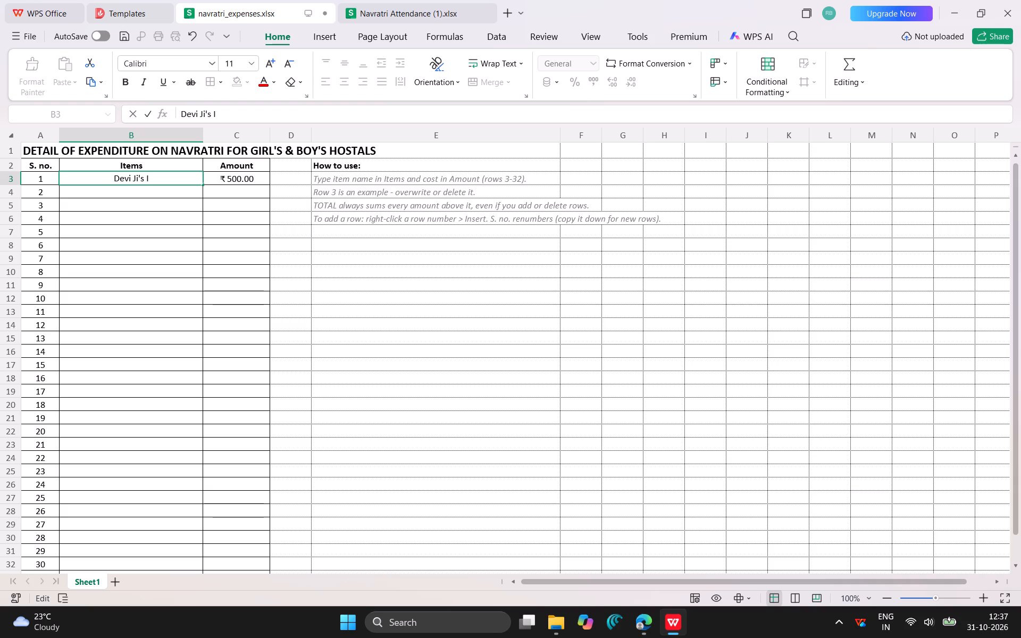
text(dol)
Set the amount for Devi Ji's Idol in cell C3 to 2800.
click(252, 184)
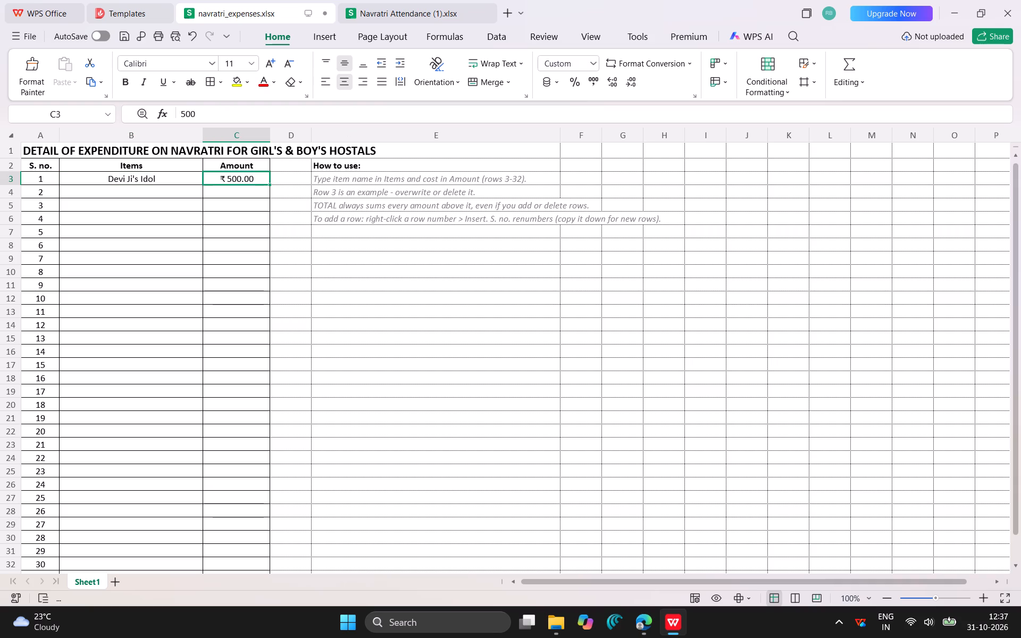
click(216, 108)
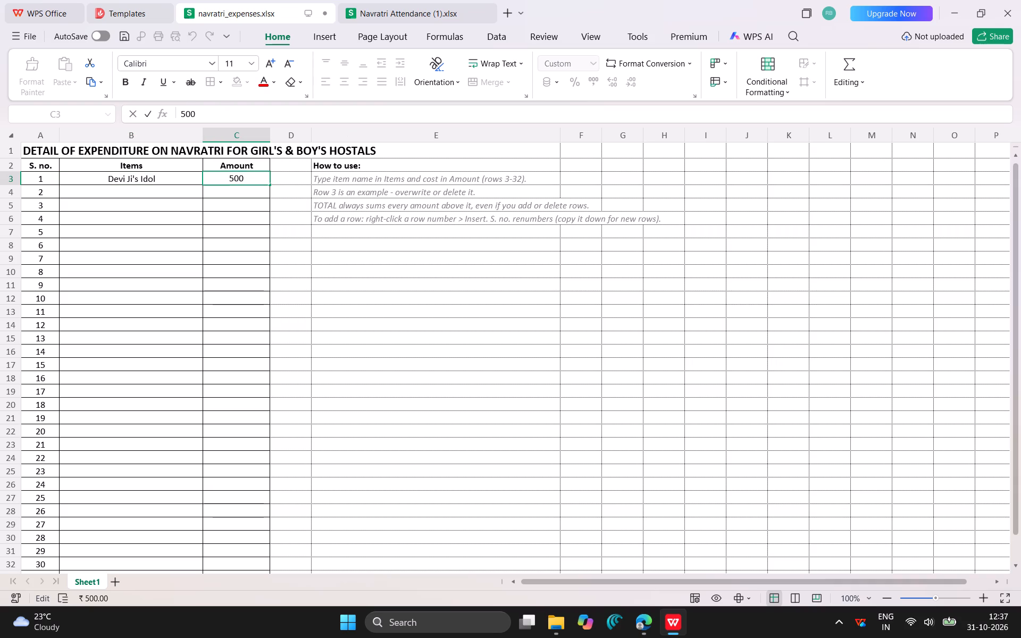
key(BackSpace)
key(BackSpace)
key(BackSpace)
key(BackSpace)
text(2800)
Enter "Raavan+Patakhey" as the second expense item in cell B4 of the Items column.
click(144, 197)
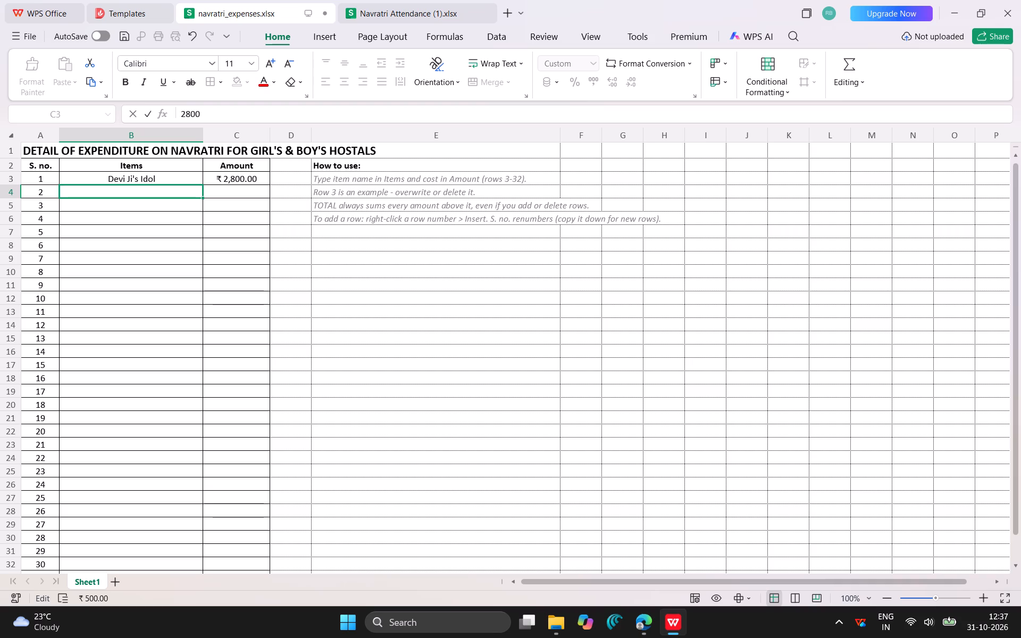
click(134, 189)
click(134, 196)
click(134, 196)
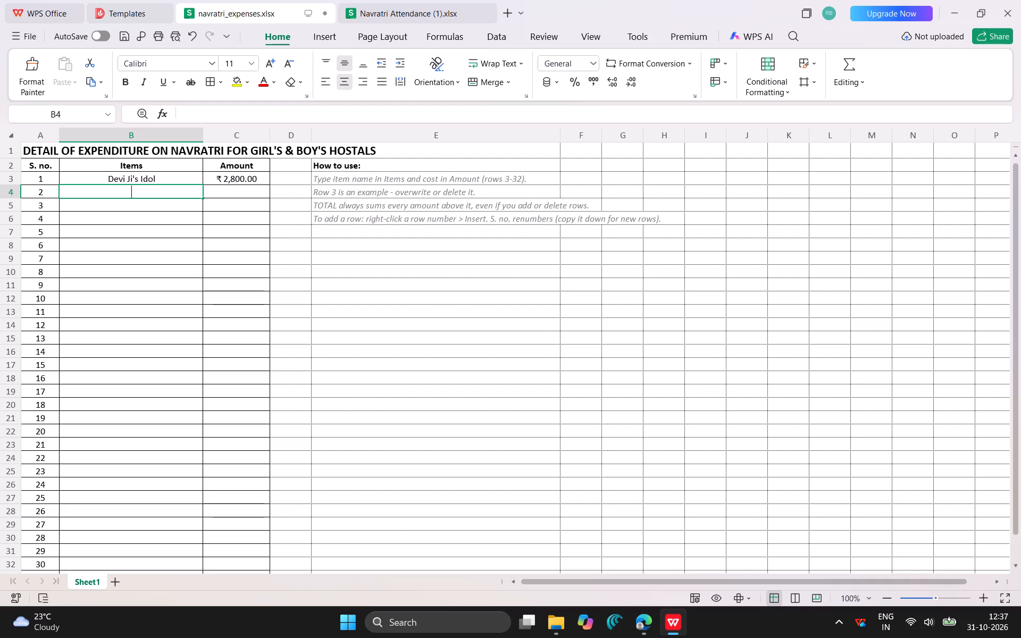
key(r)
text(aa)
text(van)
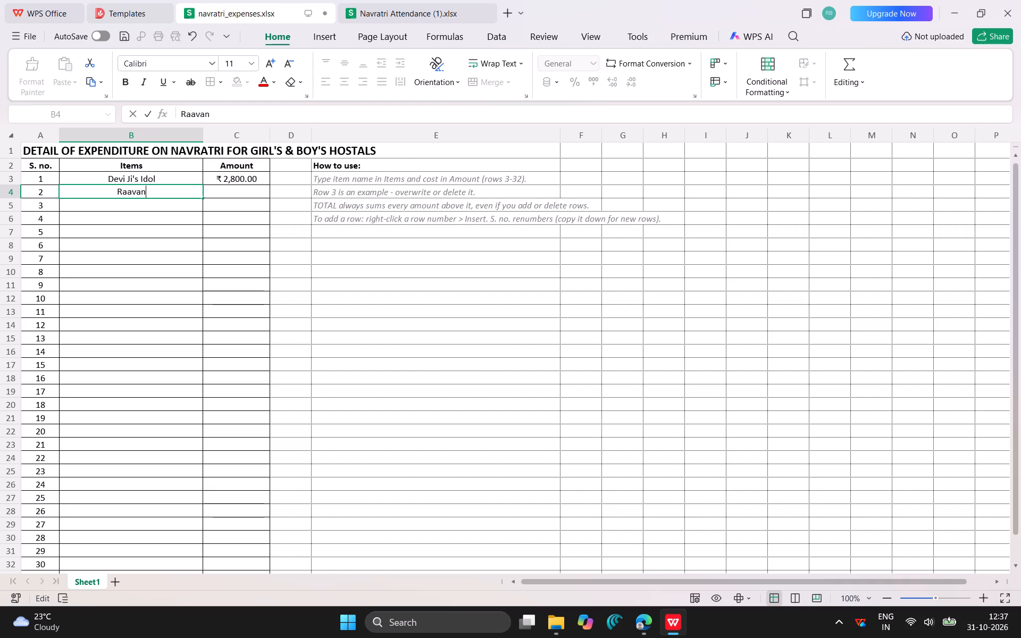
key(shift+plus)
key(p)
text(ata)
text(kh)
text(ey)
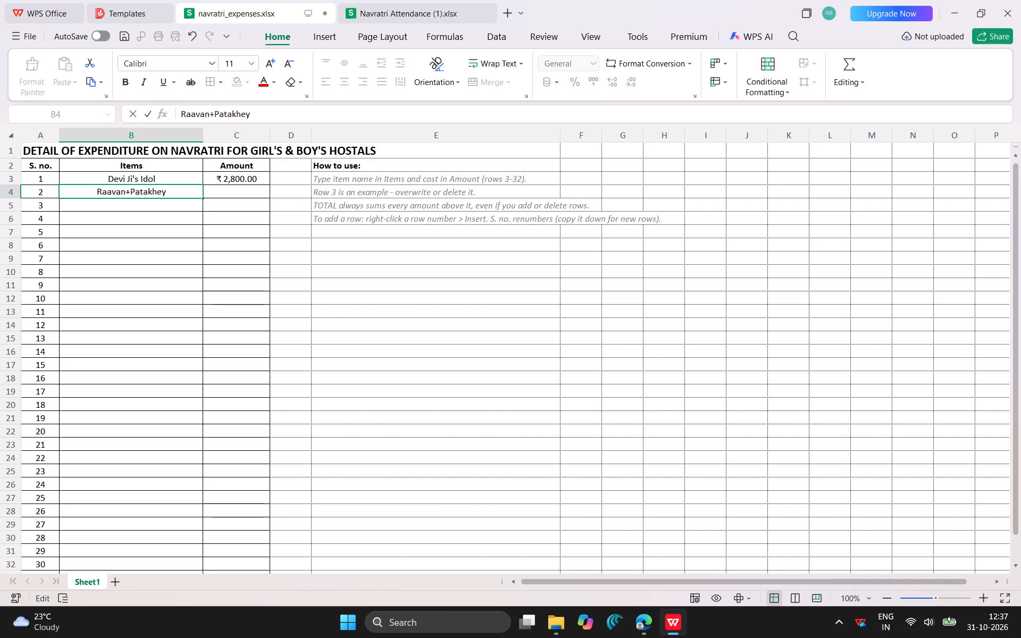
Enter 7500 as the amount for Raavan+Patakhey in cell C4.
click(236, 192)
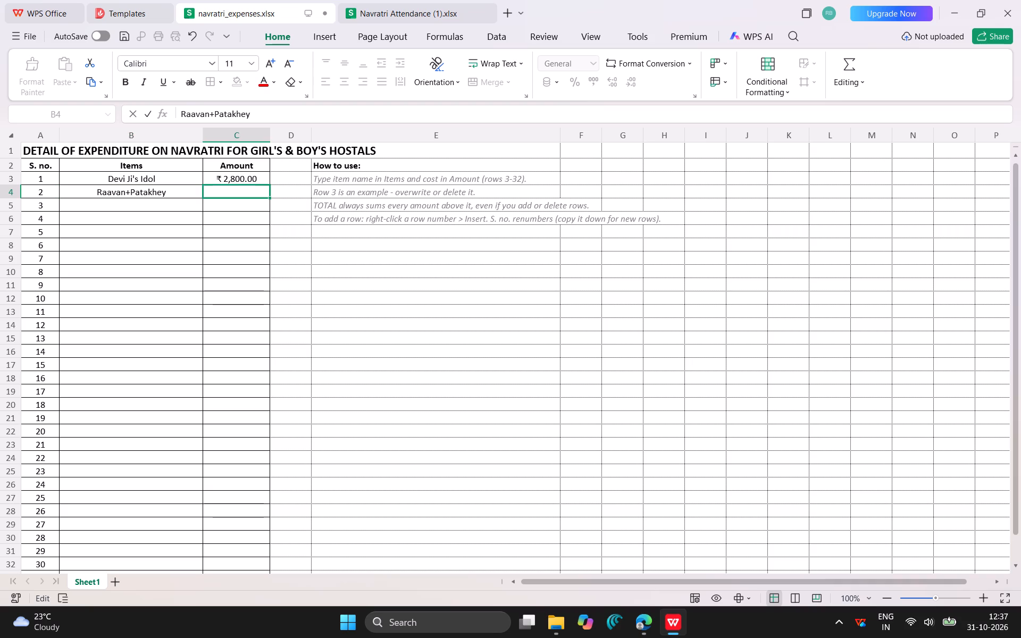
click(216, 112)
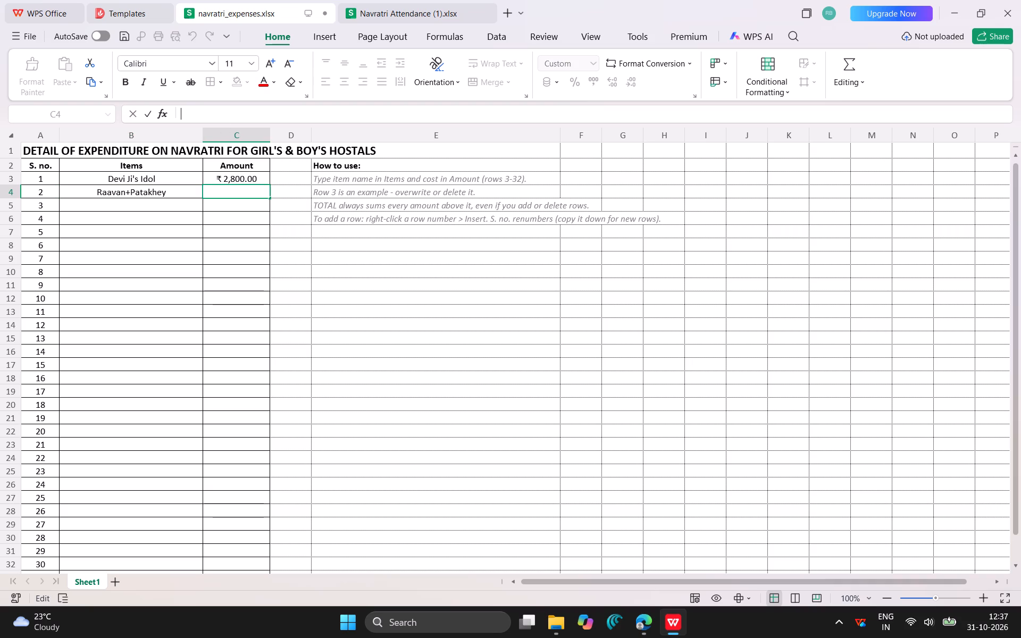
text(7500)
click(160, 210)
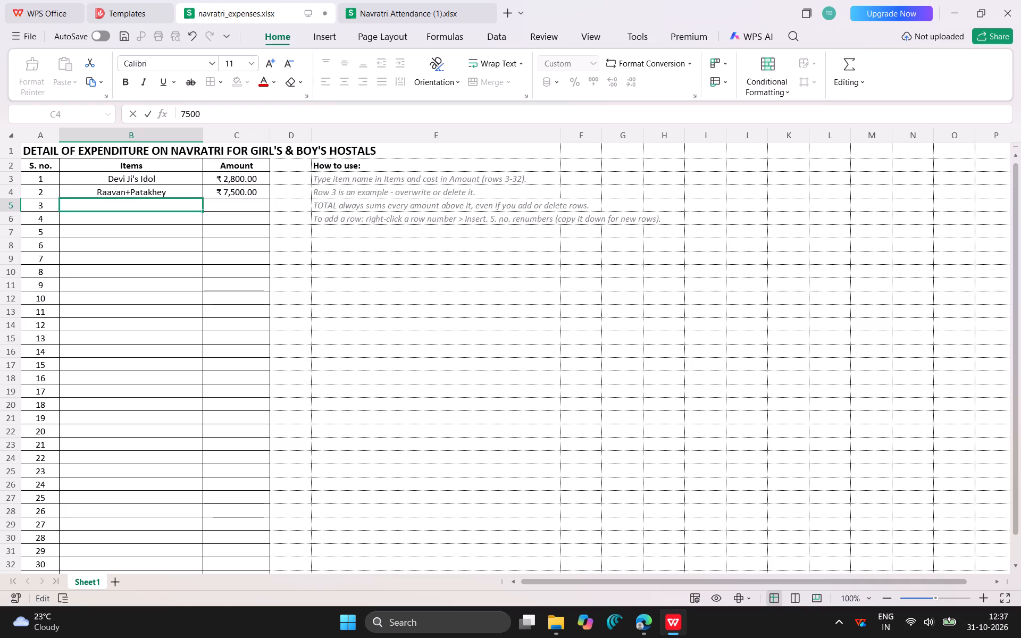
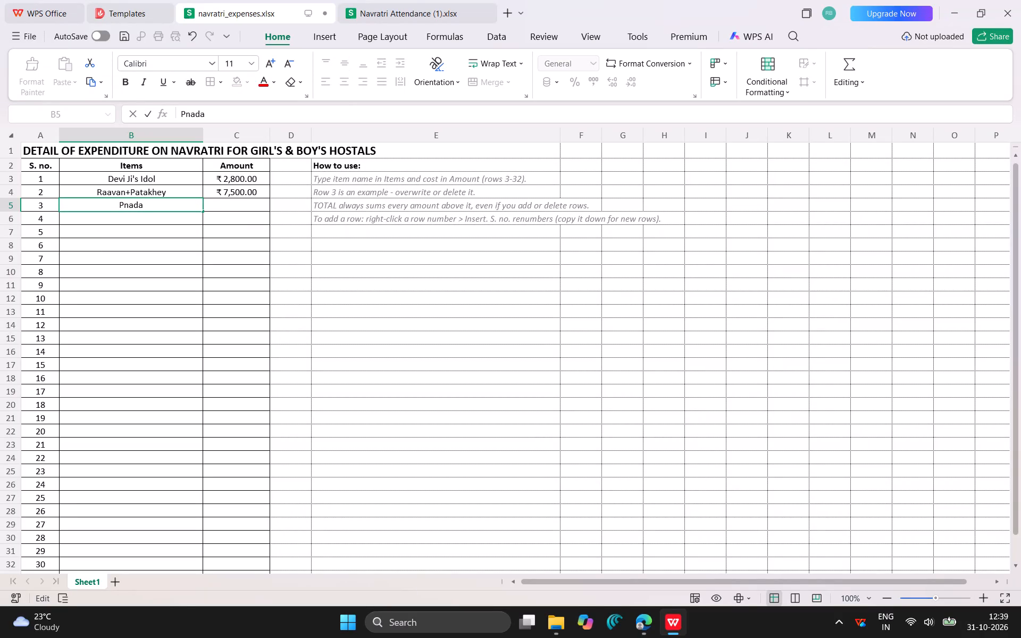
Enter "Pandal Decoration(" as the third expense item in cell B5 of the Items column.
key(BackSpace)
key(BackSpace)
key(BackSpace)
key(BackSpace)
key(BackSpace)
text(andal)
key(space)
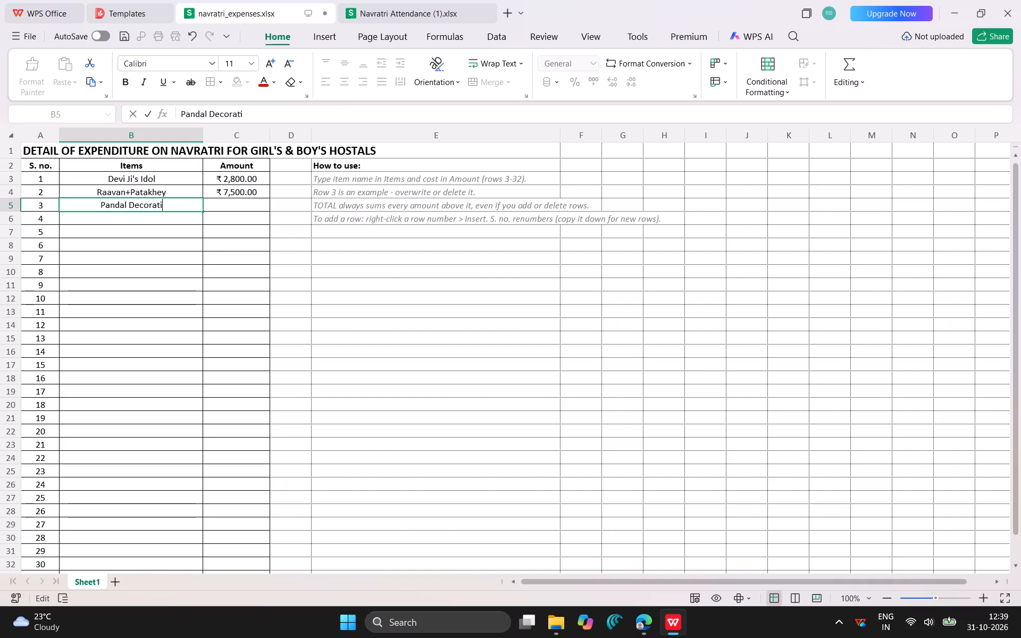
key(shift+parenright)
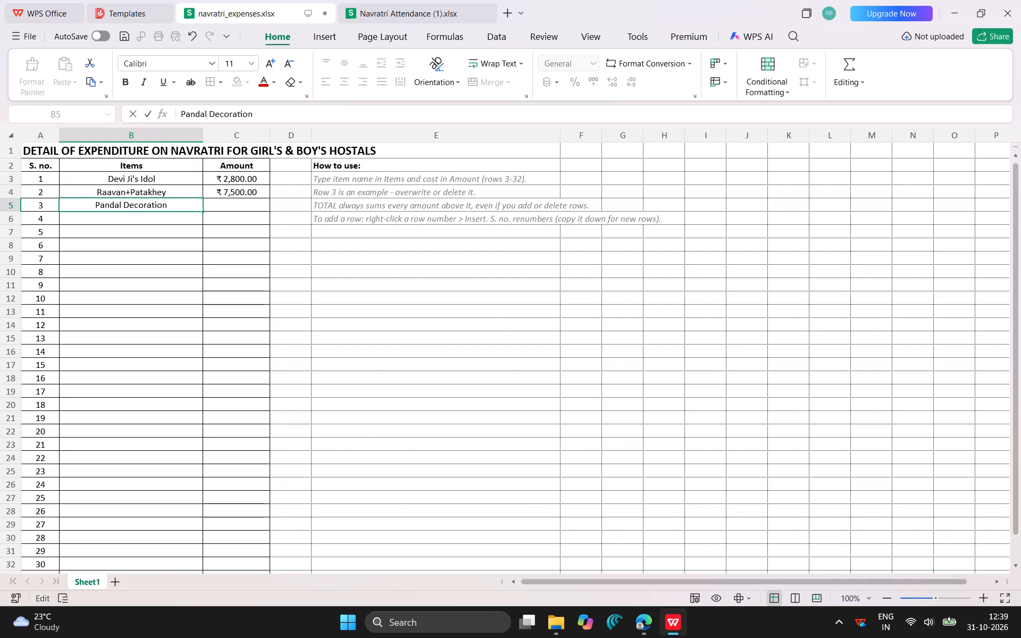
key(BackSpace)
key(shift+parenleft)
Enter 4670 as the amount for Pandal Decoration in cell C5.
click(219, 200)
click(196, 107)
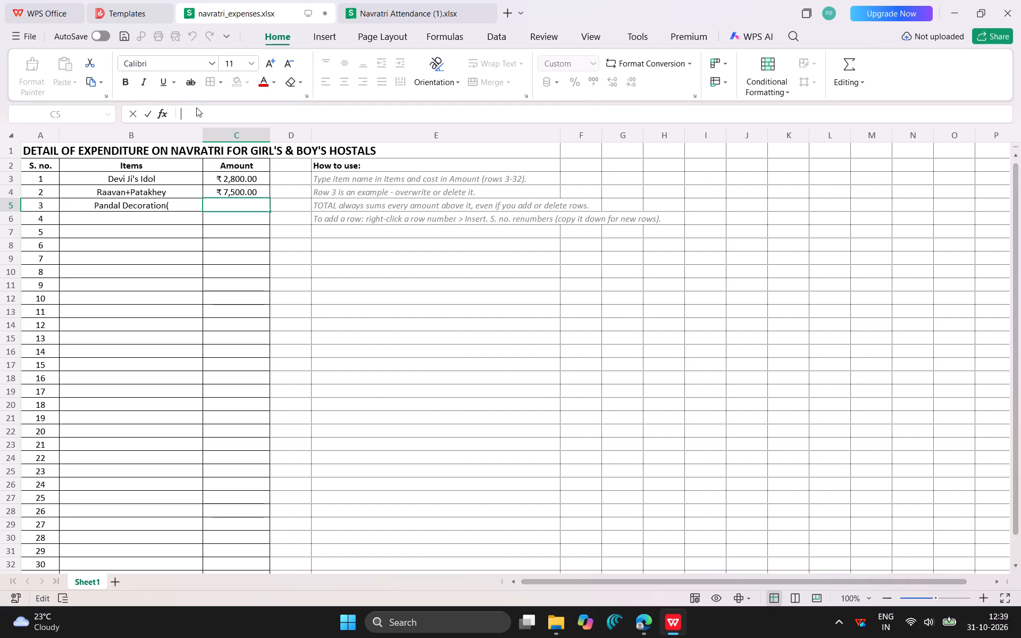
text(4670)
key(Return)
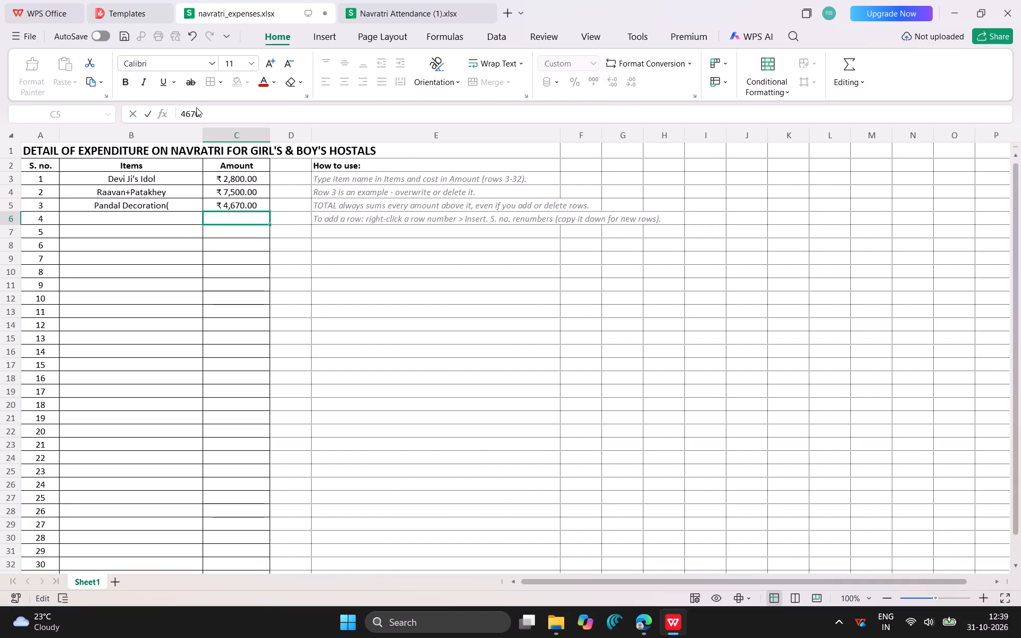
Extend the item in cell B5 to "Pandal Decoration(Kapda,Fevicol,Bells(three types),Paper,Cardboard,Kalava,Fevicol".
click(181, 206)
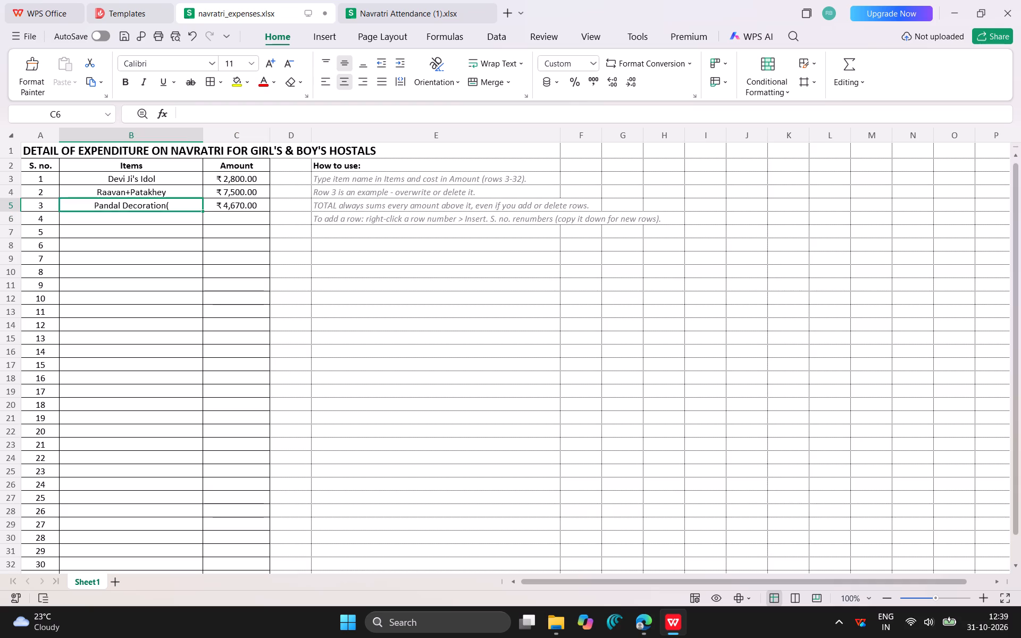
click(181, 206)
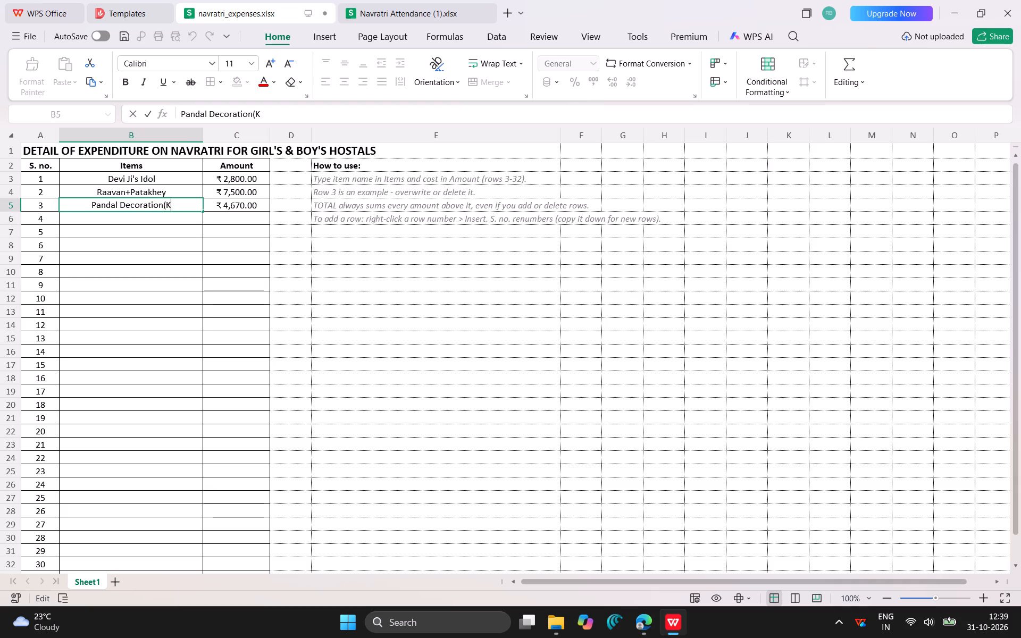
key(a)
text(pda,)
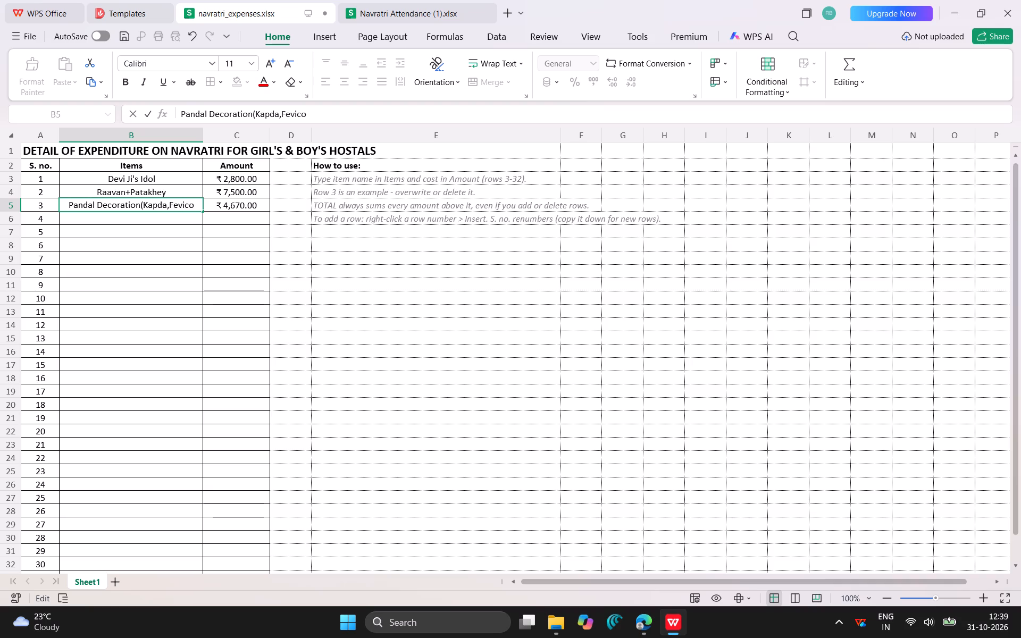
key(comma)
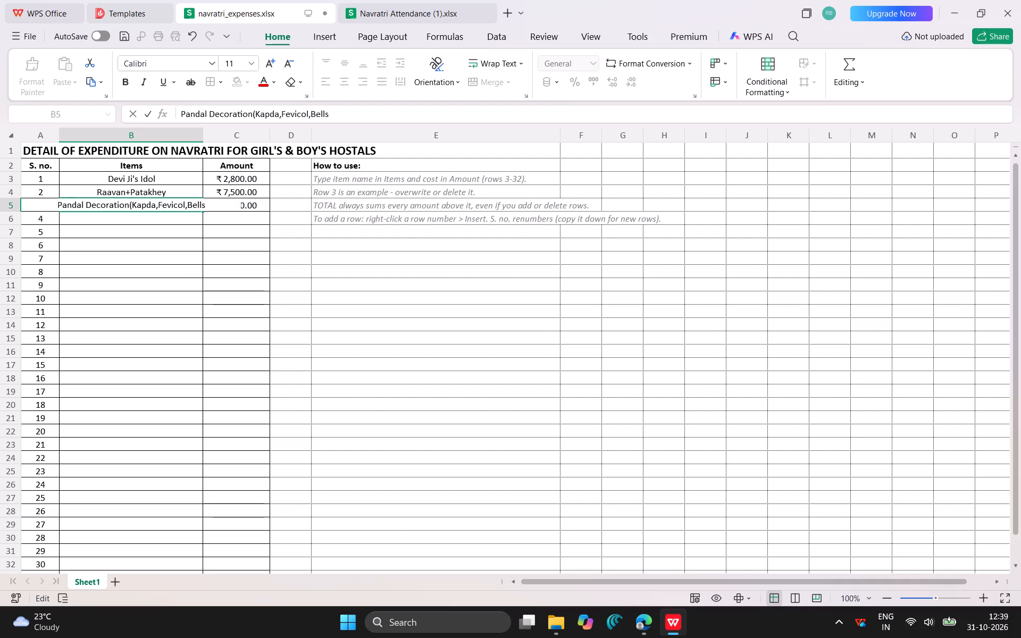
key(shift+parenleft)
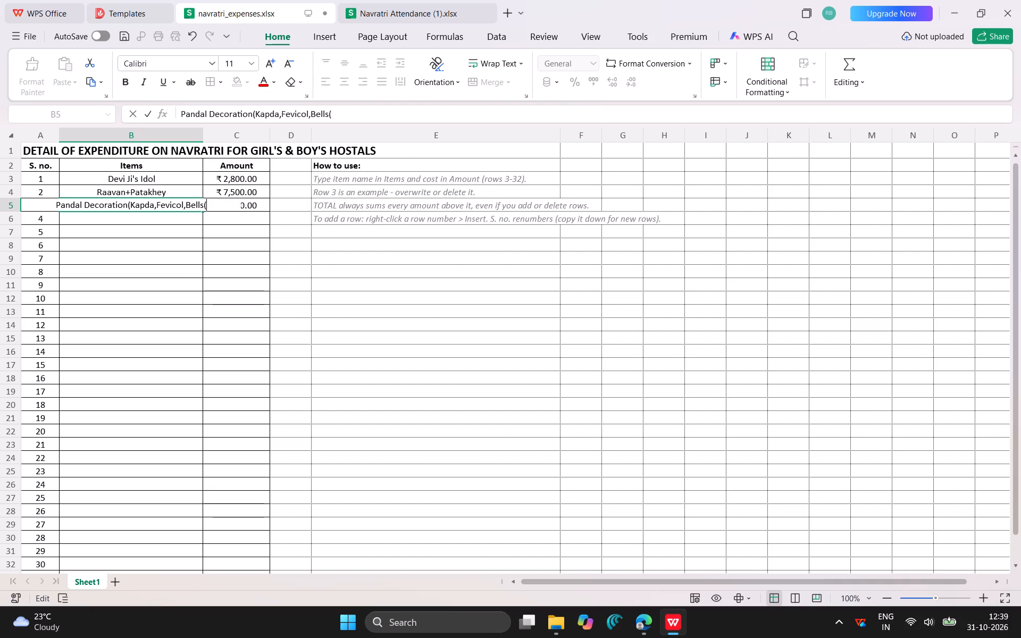
text(tg)
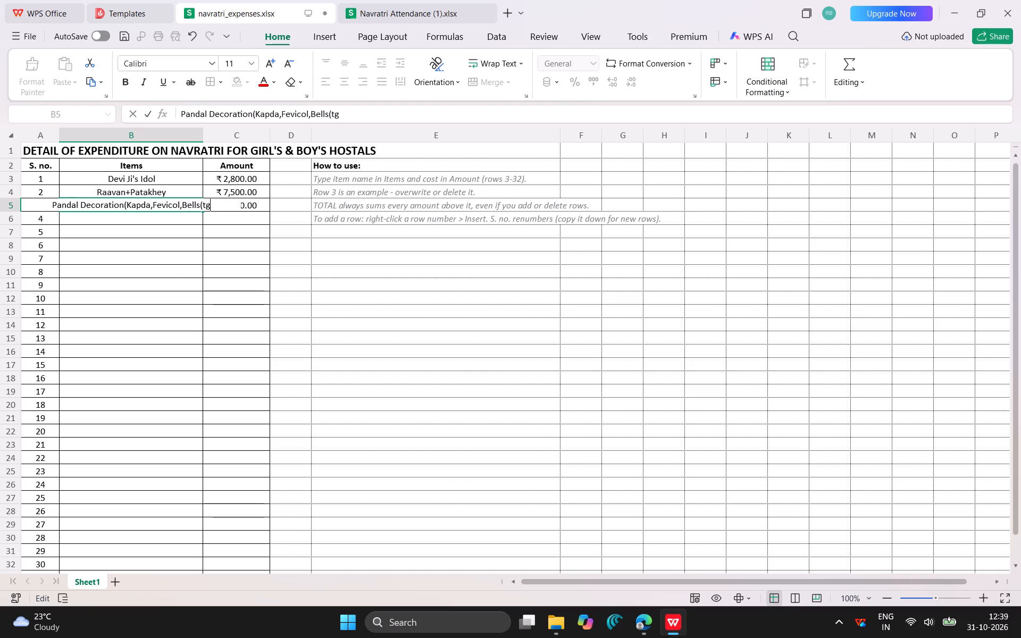
key(BackSpace)
text(hree)
key(space)
text(types)
key(shift+parenright)
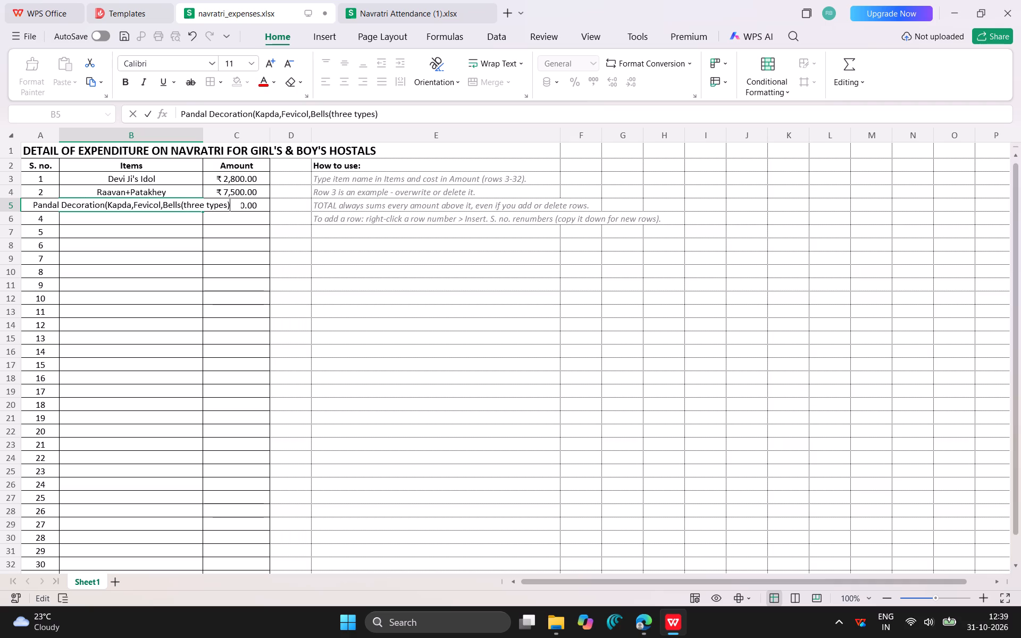
key(BackSpace)
key(BackSpace)
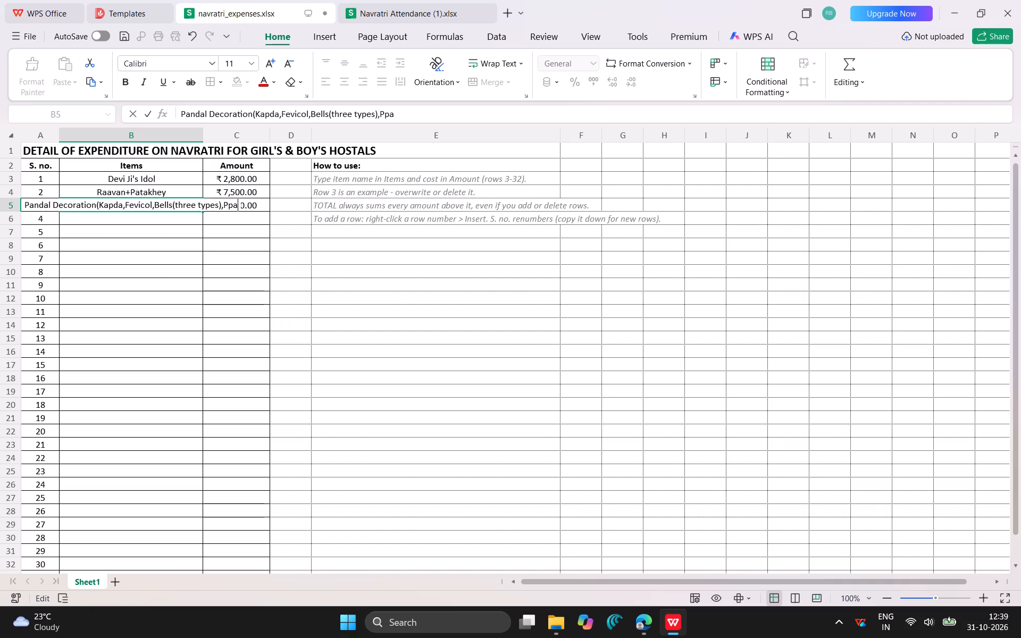
key(BackSpace)
text(aper)
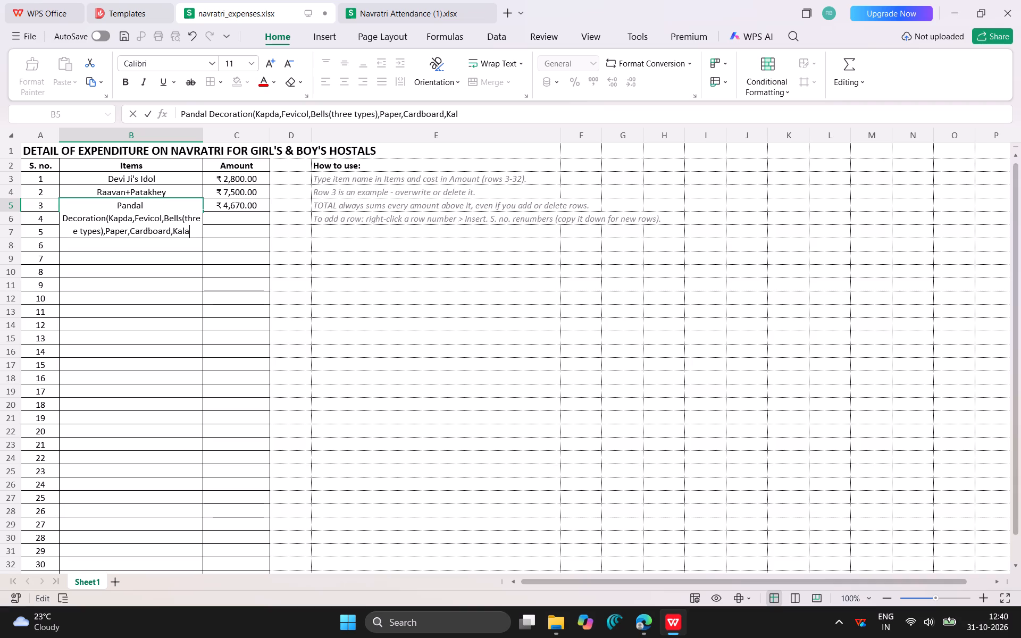
text(va)
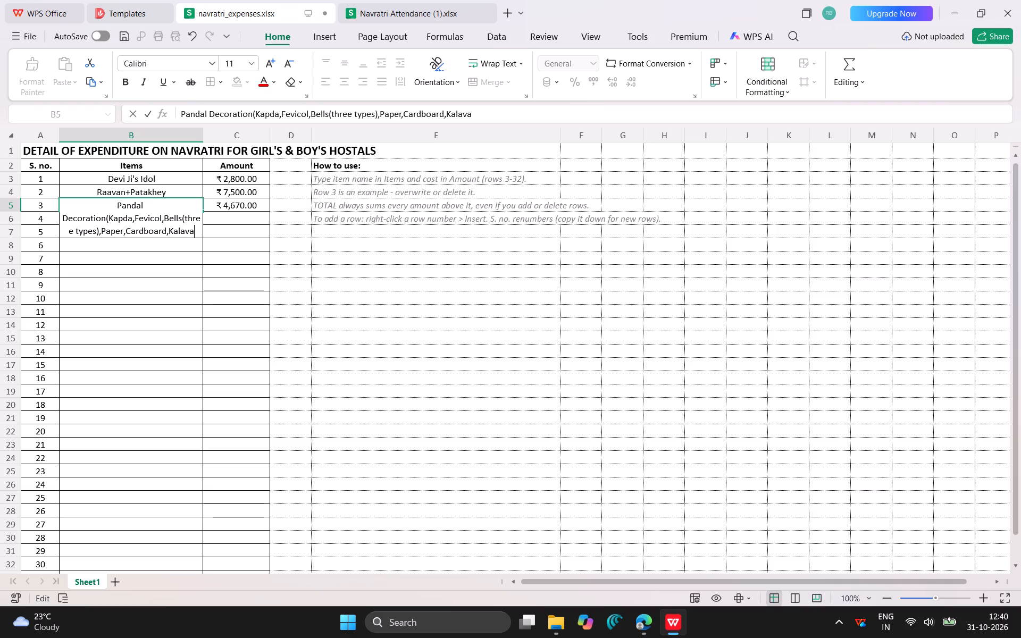
key(comma)
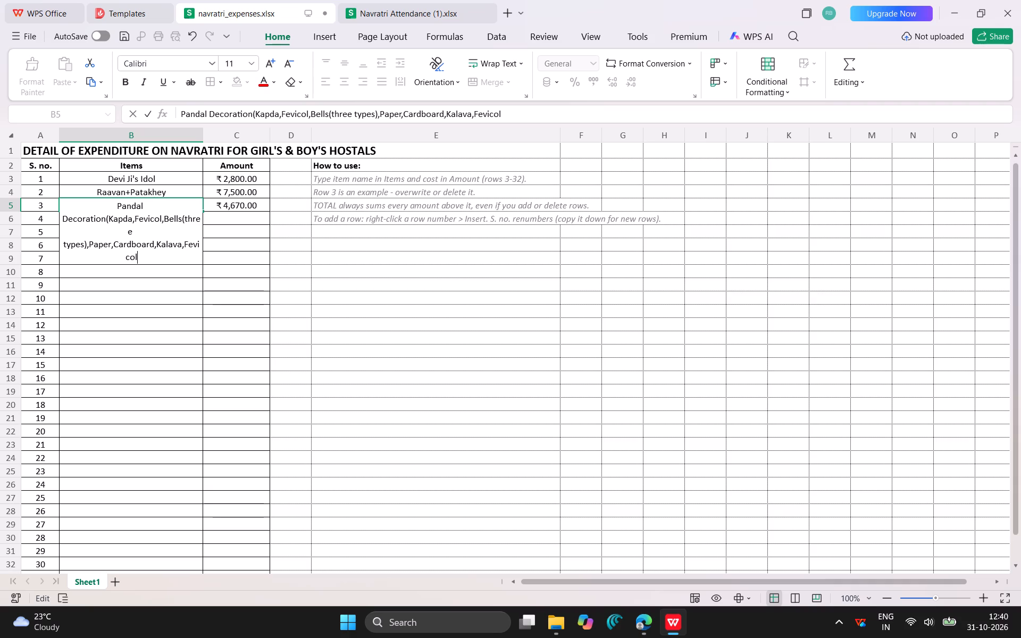
click(234, 238)
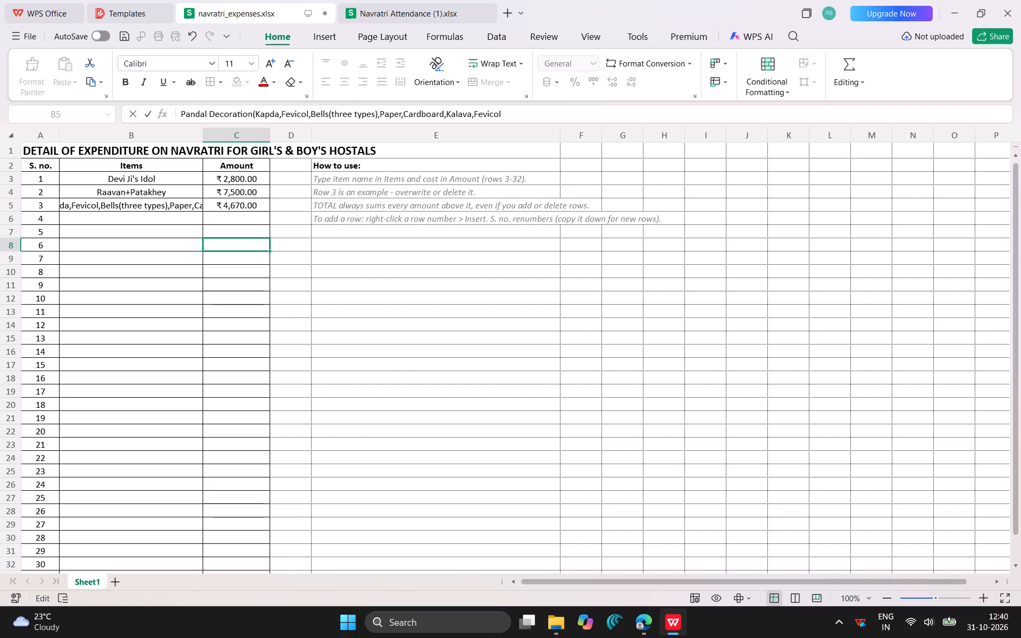
Select cell B6 in the Items column for the fourth expense item.
click(112, 220)
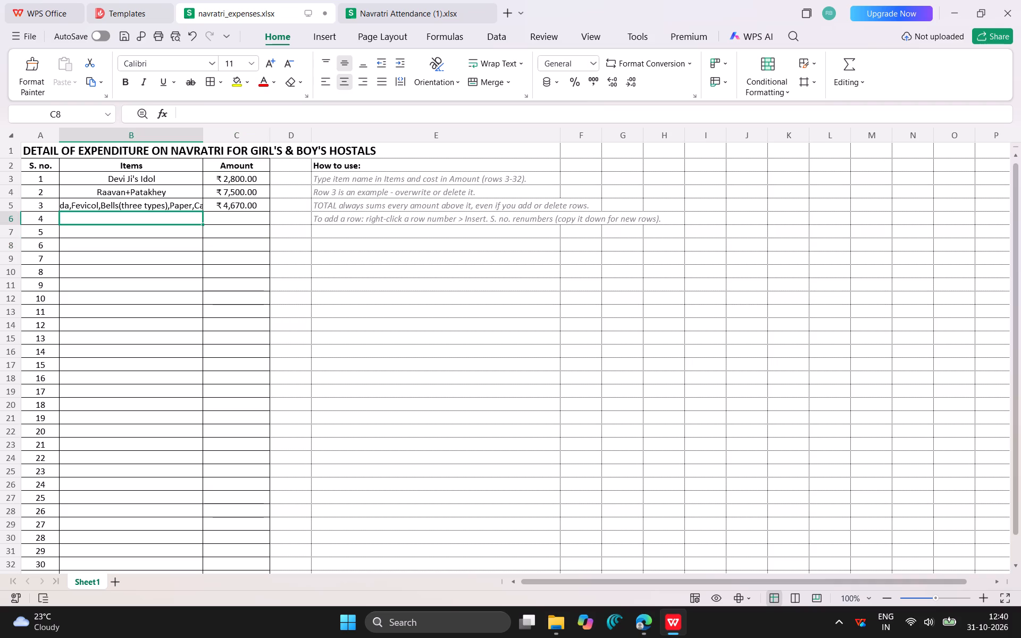
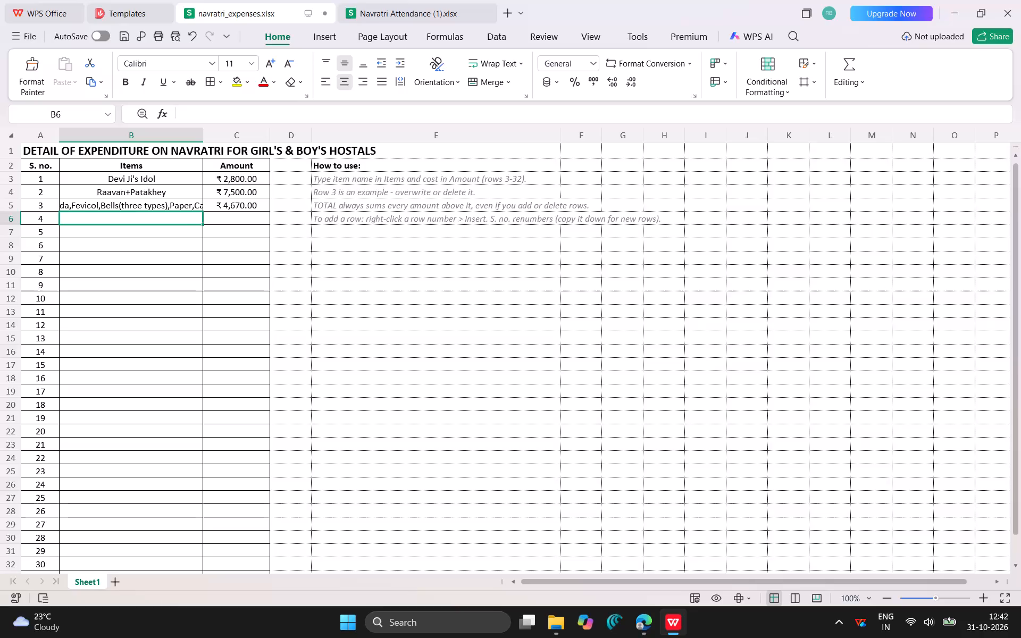
Enter "Mithai for Prasad 9 days+56bhog" as the fourth expense item in cell B6 of the Items column.
double_click(82, 221)
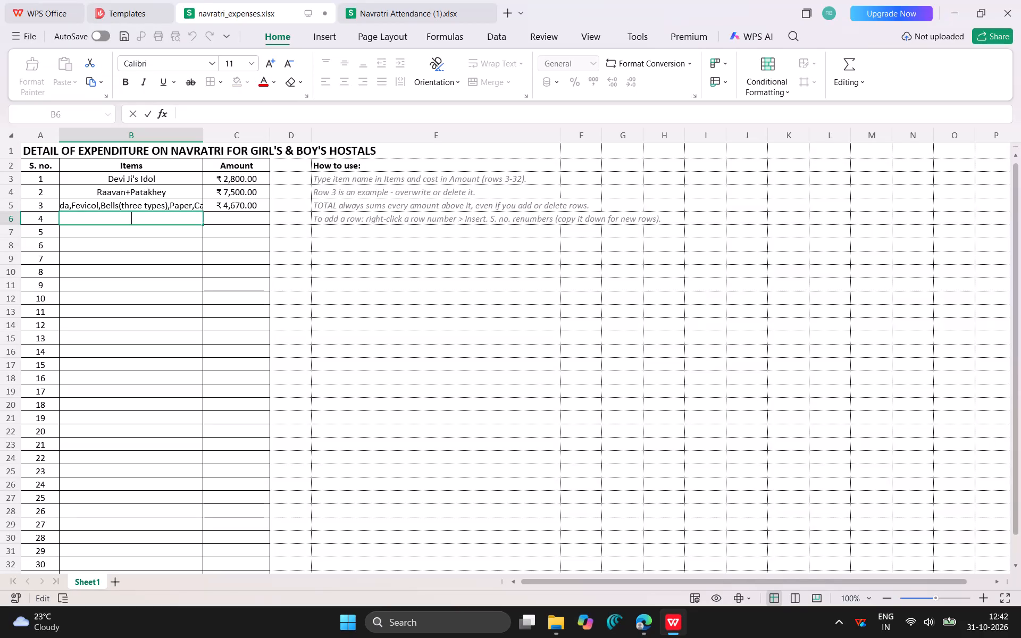
click(242, 110)
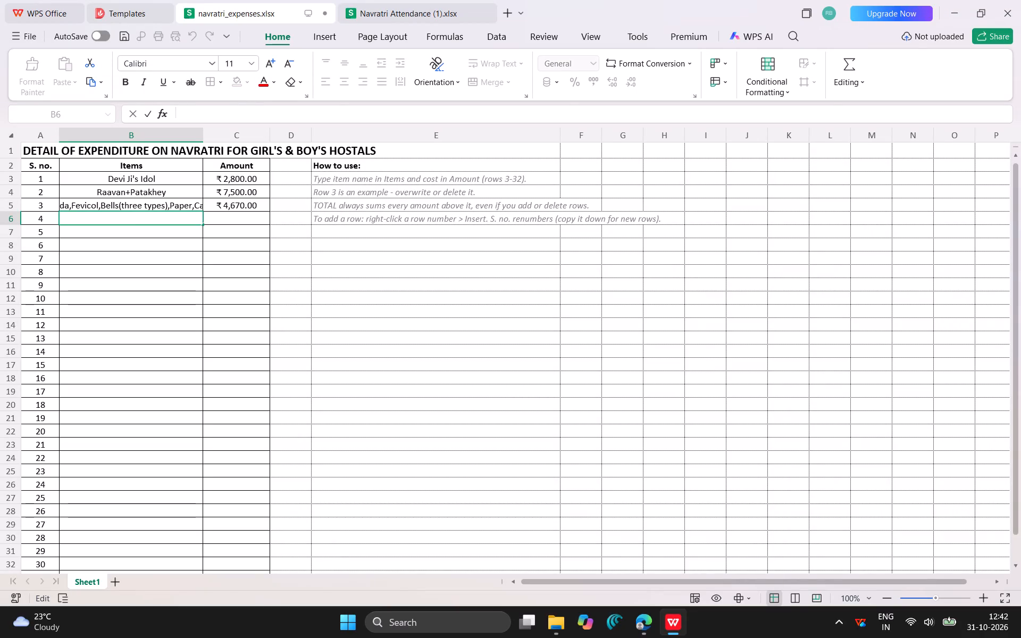
key(m)
key(space)
text(for)
key(space)
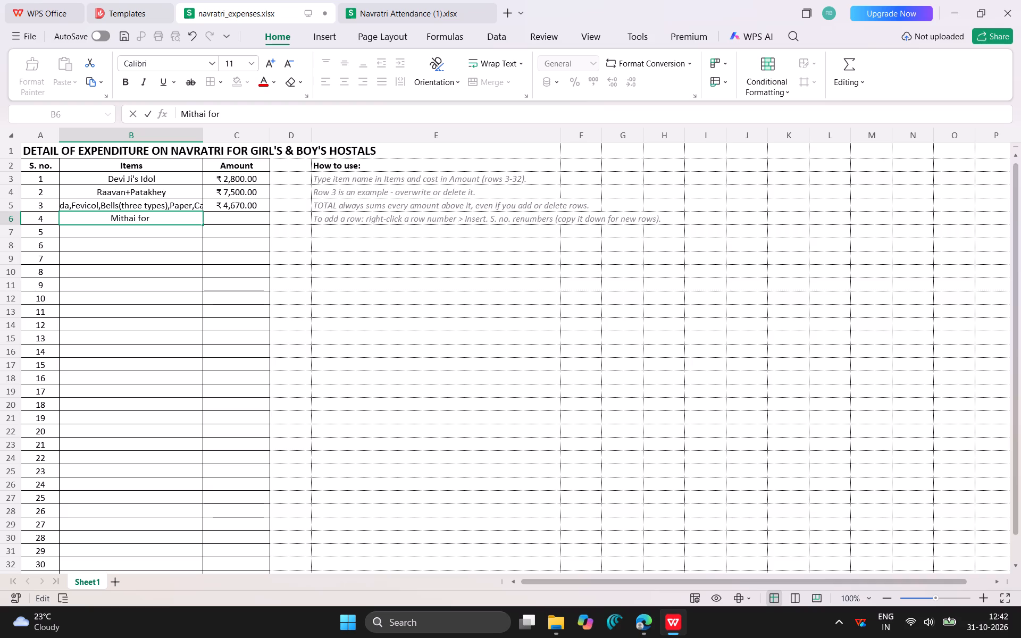
text(rasad 9 days)
text(+56bhog)
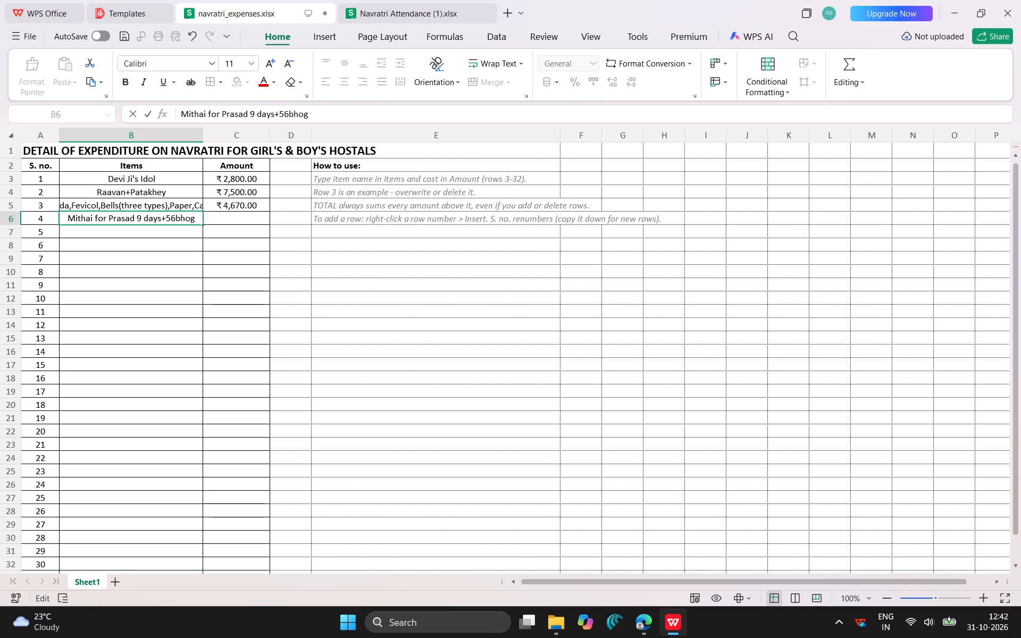
Enter 11351 as the amount for the Mithai item in cell C6.
click(232, 223)
click(201, 106)
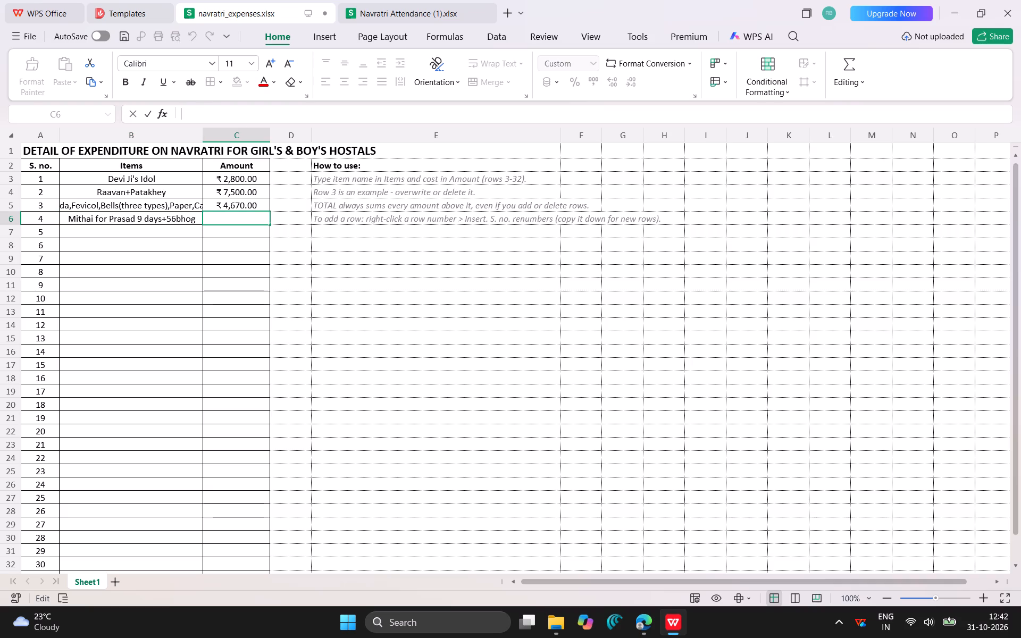
text(11)
text(352)
key(BackSpace)
key(1)
key(Return)
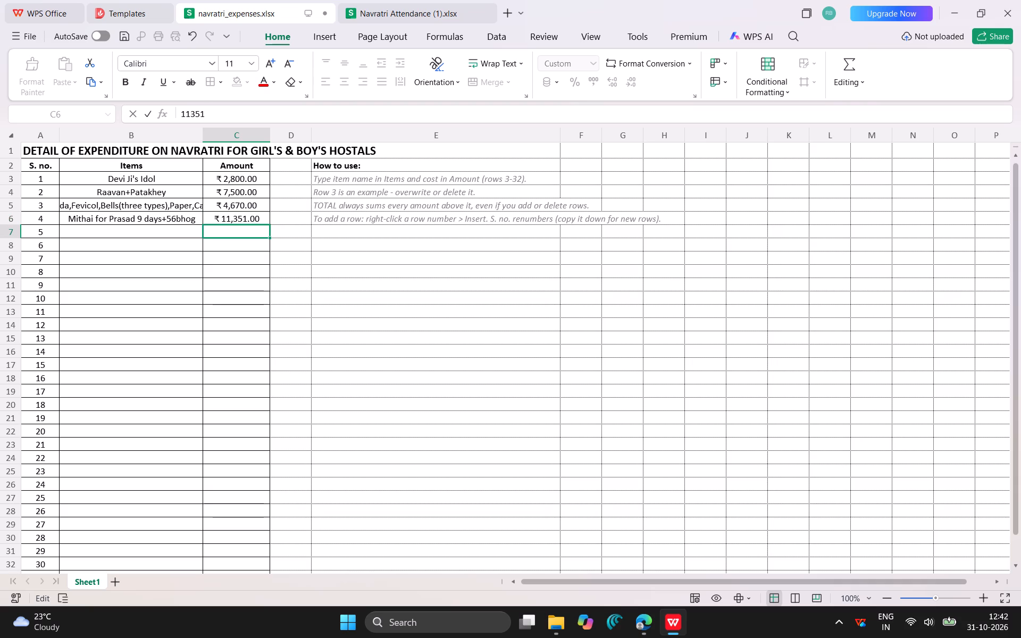
Select cell B7 in the Items column for the fifth expense item.
click(130, 241)
click(127, 230)
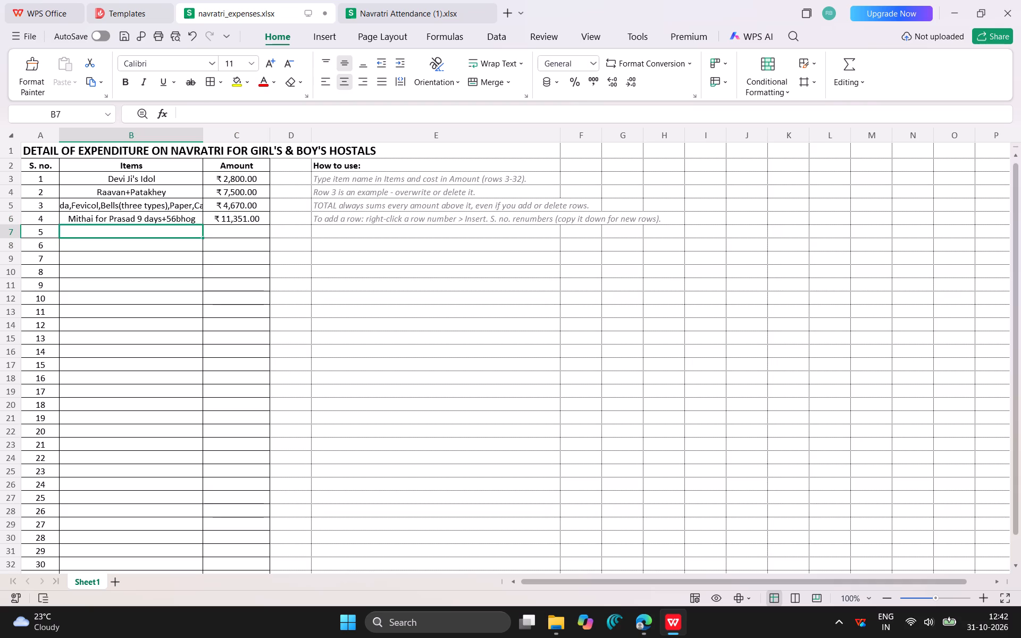
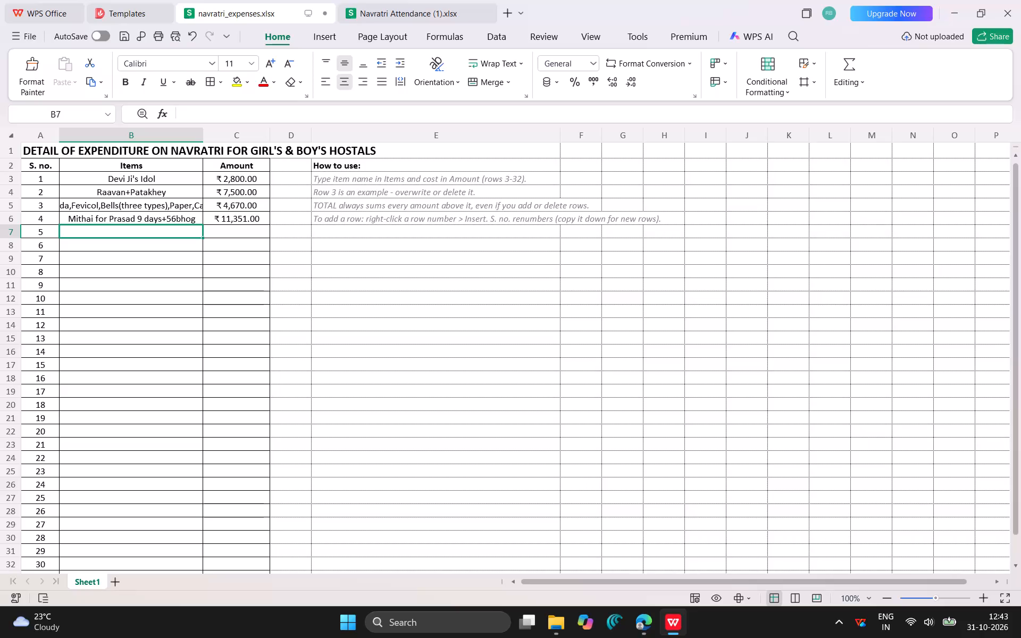
Enter "56 Bhog and Kirtan Prasad" as the fifth expense item in cell B7 of the Items column.
click(127, 230)
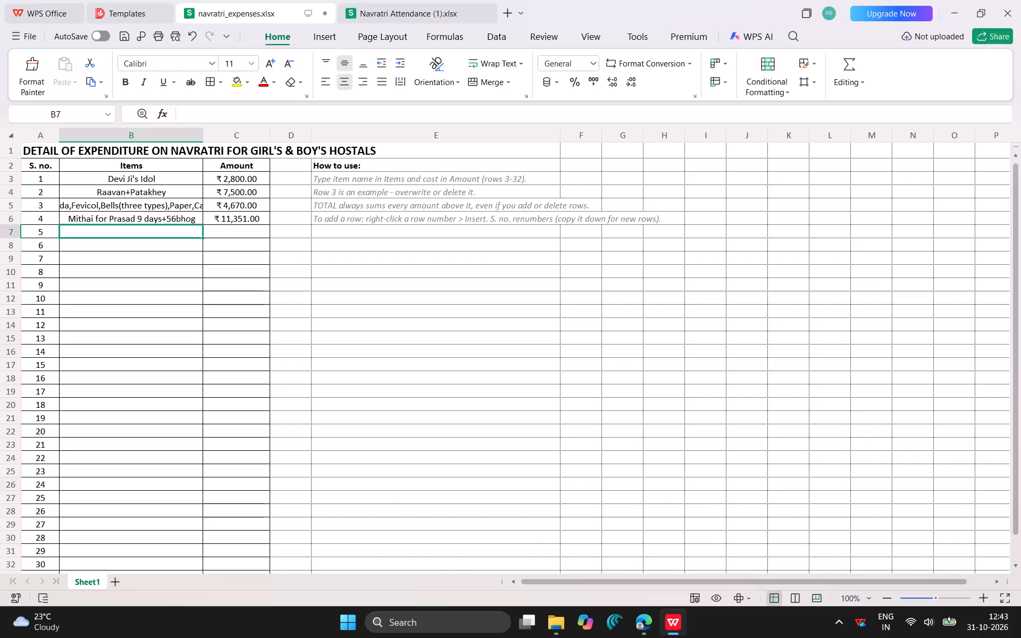
click(127, 230)
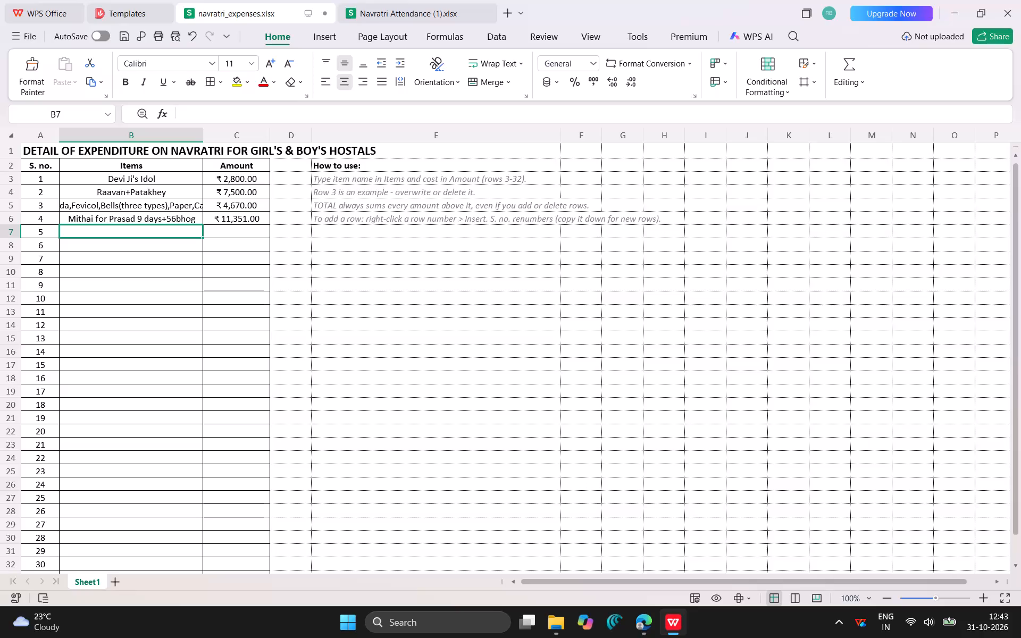
click(127, 238)
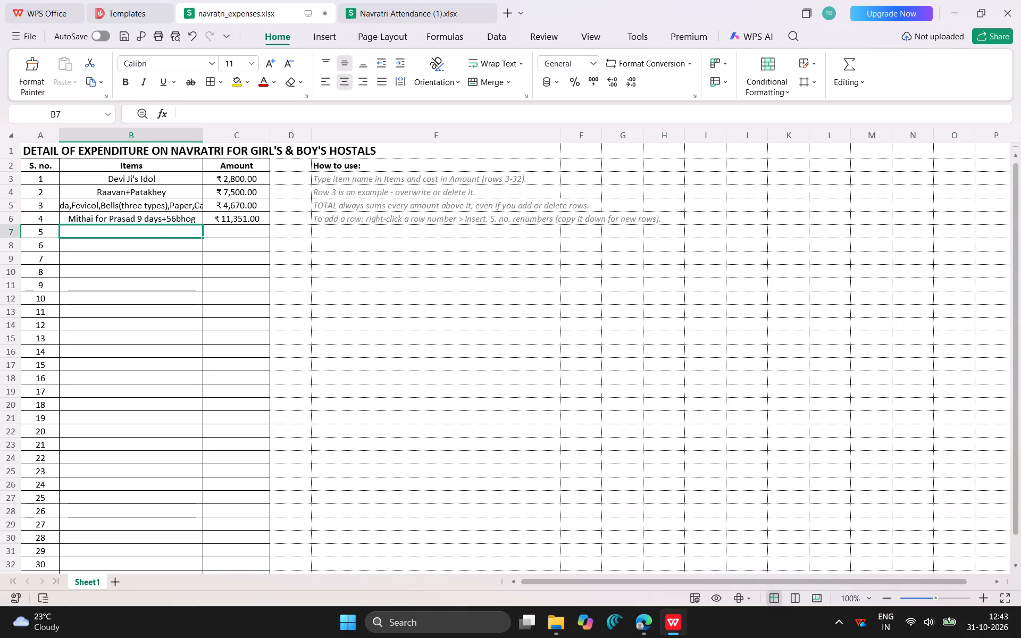
click(241, 117)
text(56)
key(space)
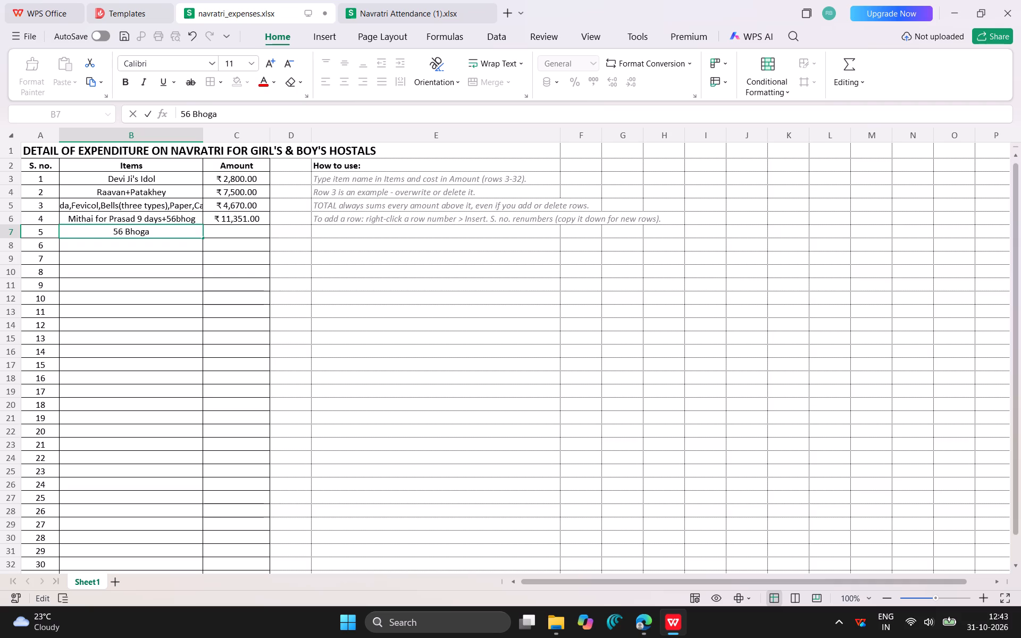
key(BackSpace)
key(space)
text(a)
text(rasad)
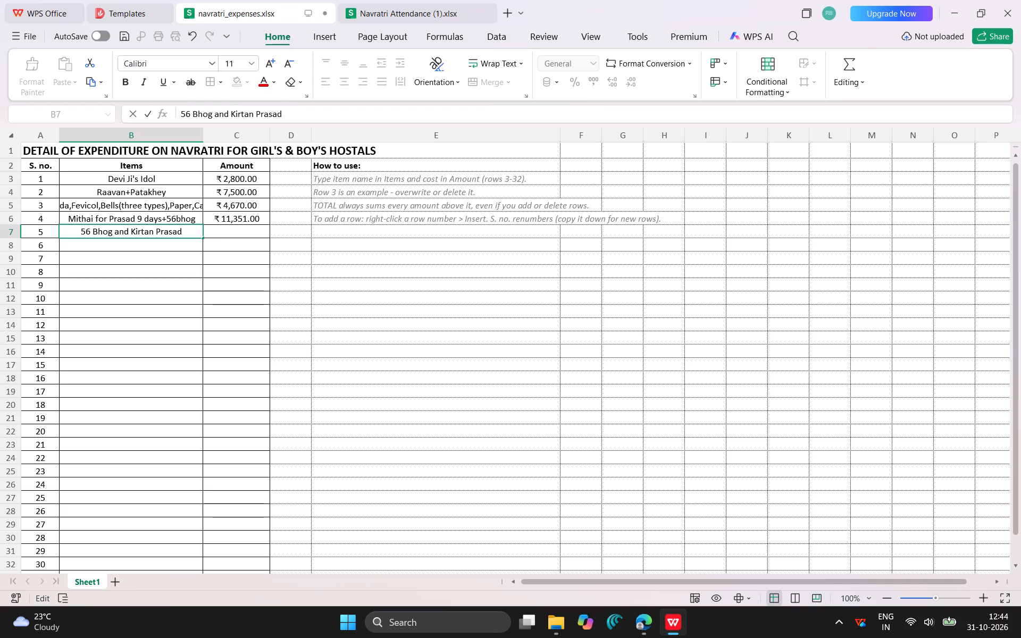
Enter 3750 as the amount for the 56 Bhog and Kirtan Prasad item in cell C7.
click(222, 228)
click(222, 228)
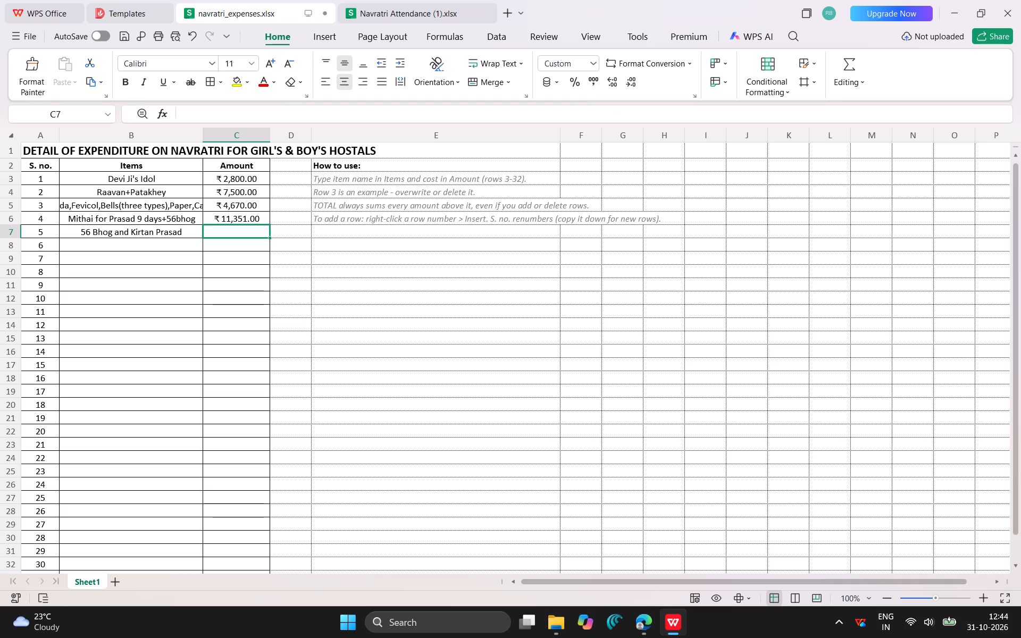
click(209, 115)
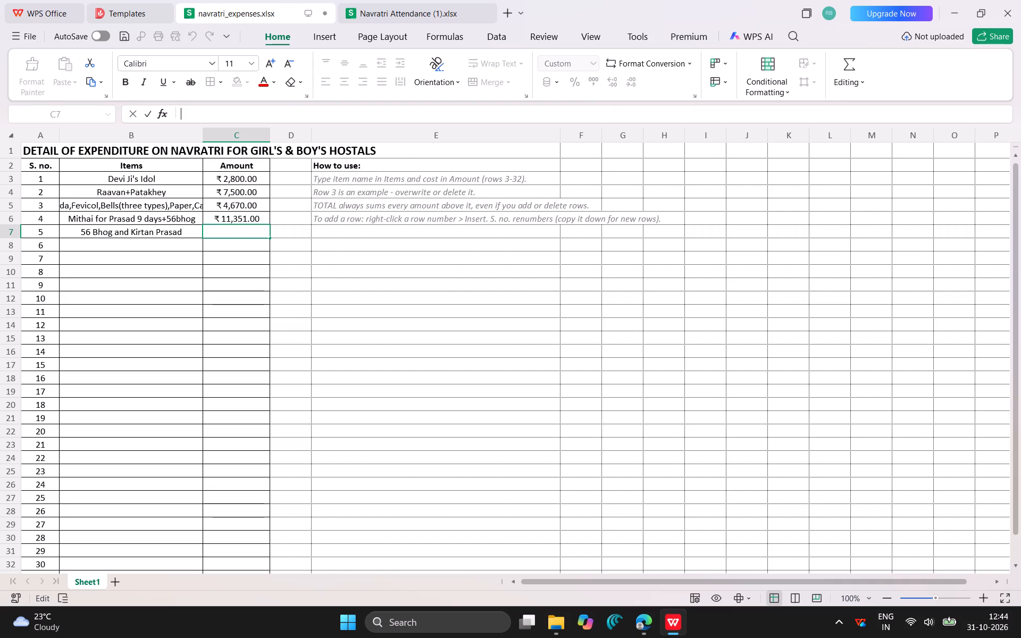
text(3750)
key(Return)
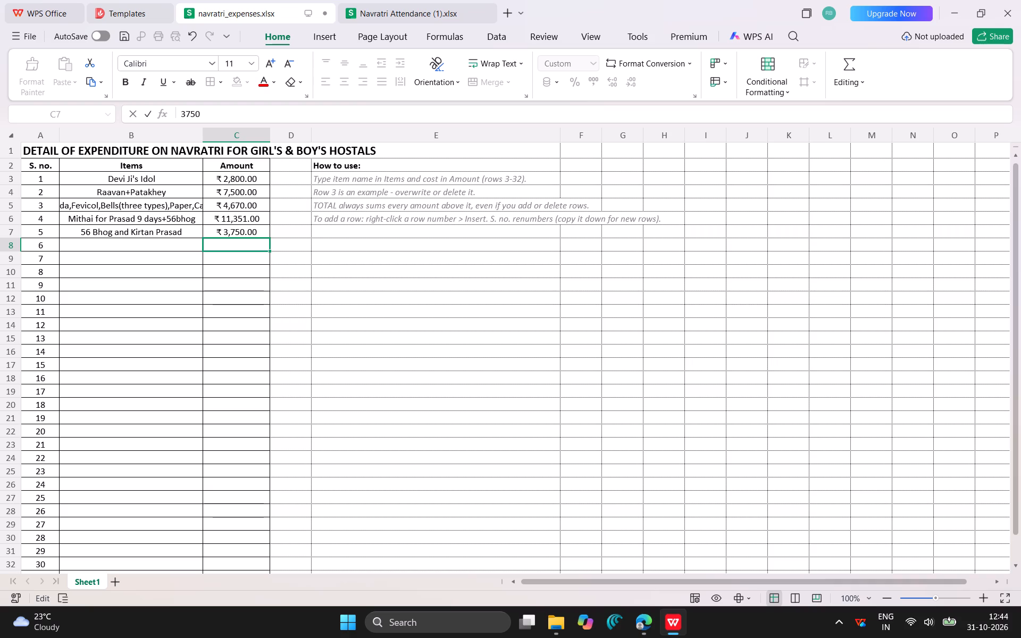
Select cell B8 in the Items column for the sixth expense item.
click(131, 245)
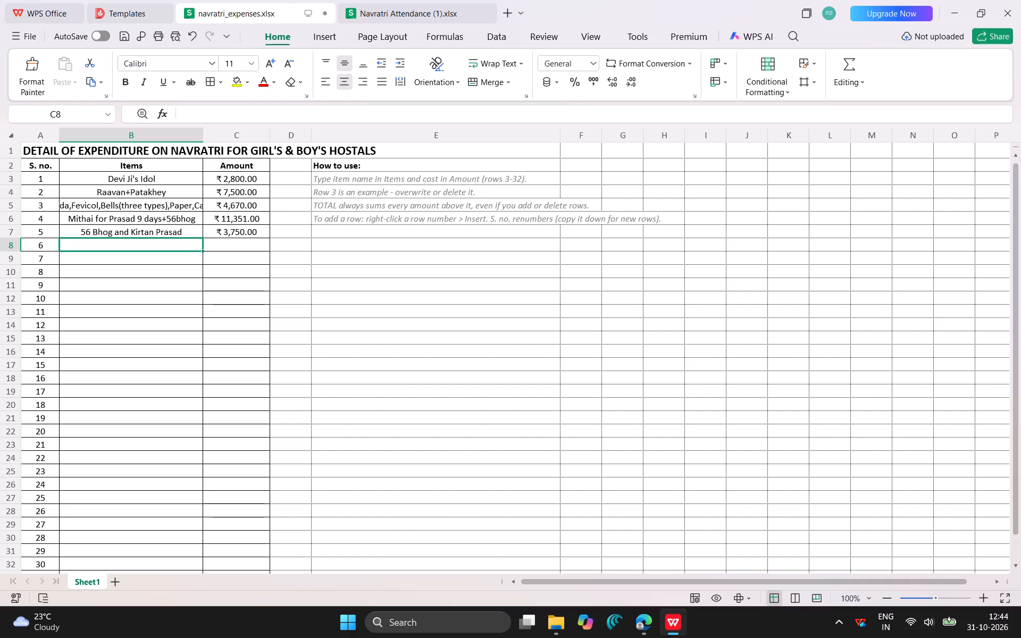
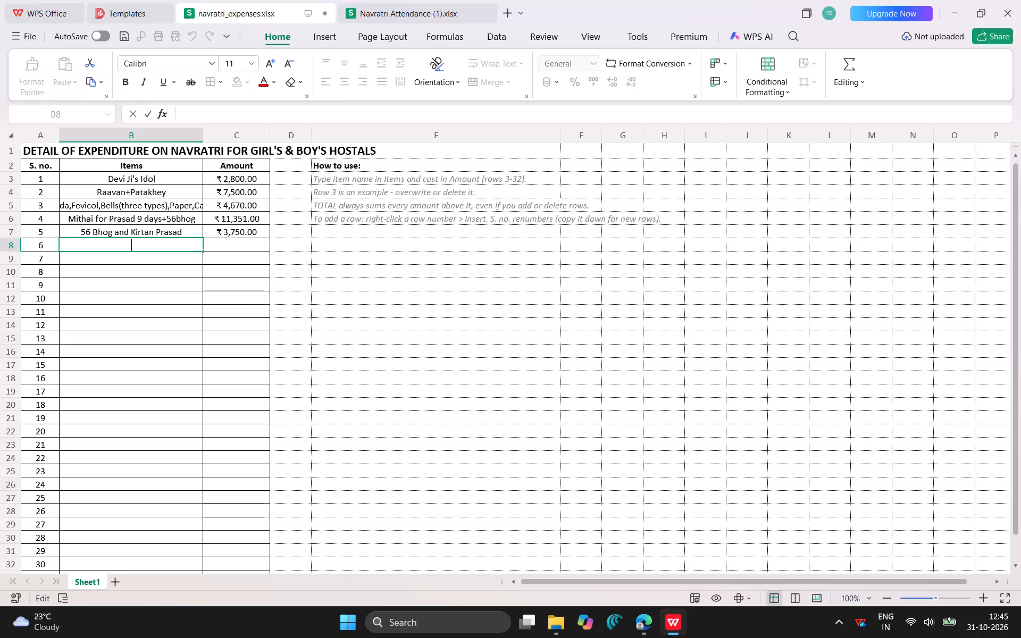
Enter "Pooja Samigiri" as the sixth expense item in cell B8 of the Items column.
click(131, 245)
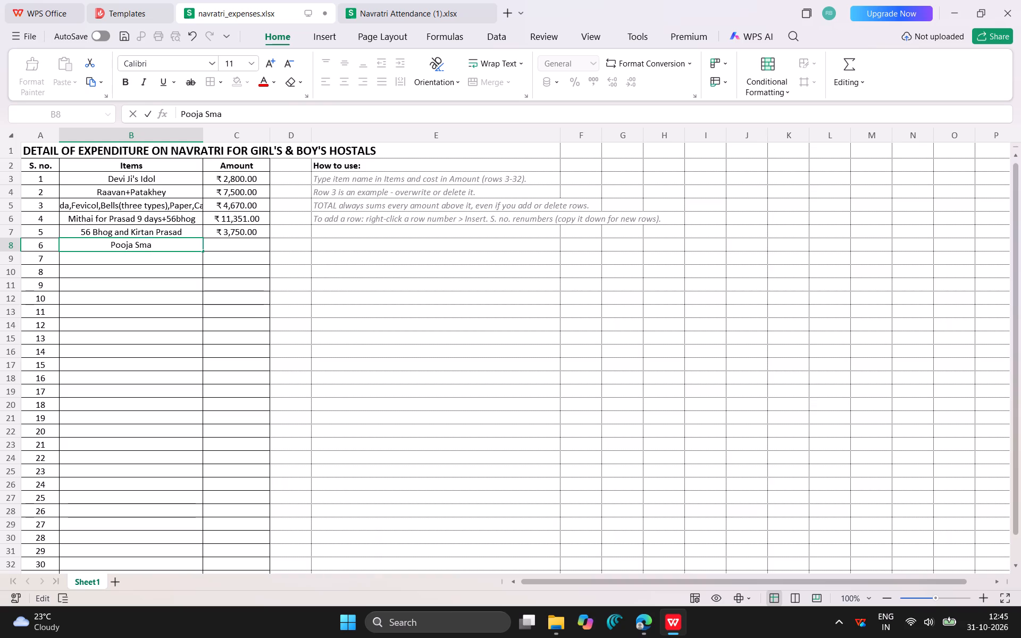
key(BackSpace)
key(BackSpace)
text(amigu)
key(BackSpace)
text(iri)
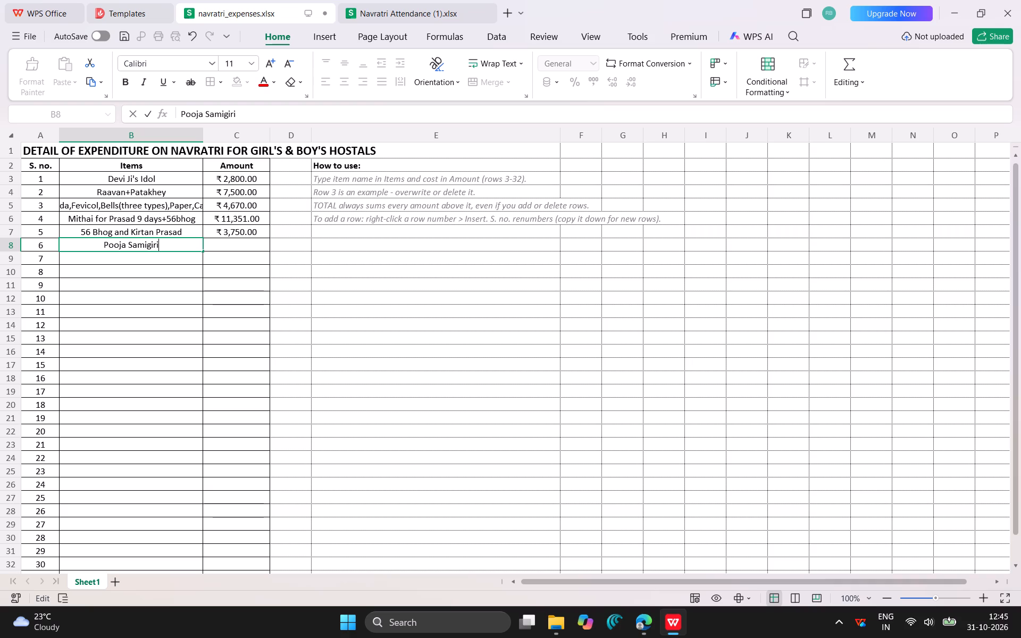
Enter 1675 as the amount for the Pooja Samigiri item in cell C8.
click(224, 248)
click(224, 248)
click(211, 117)
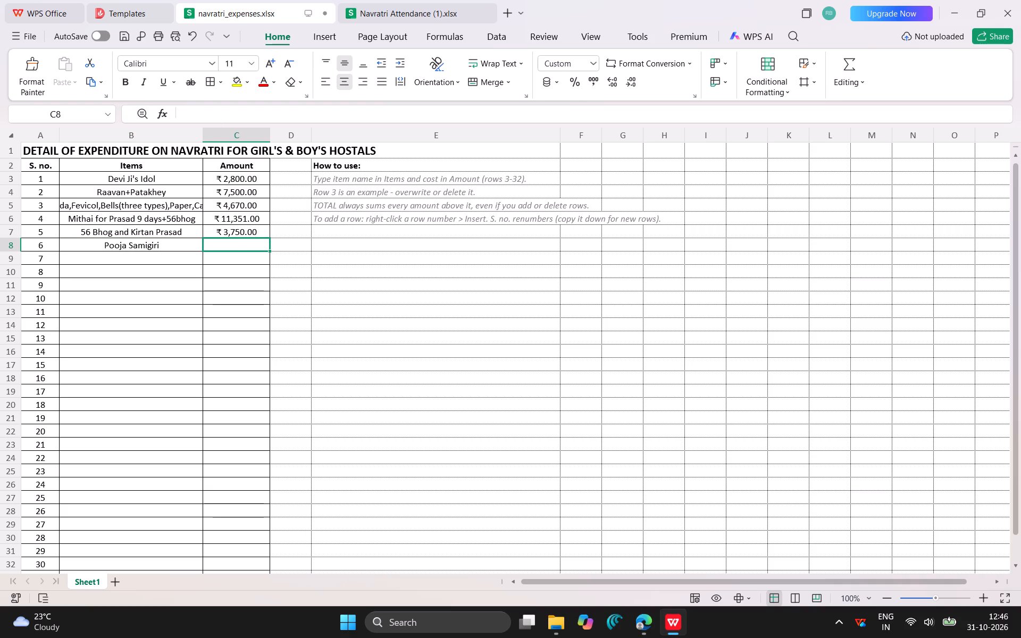
text(1675)
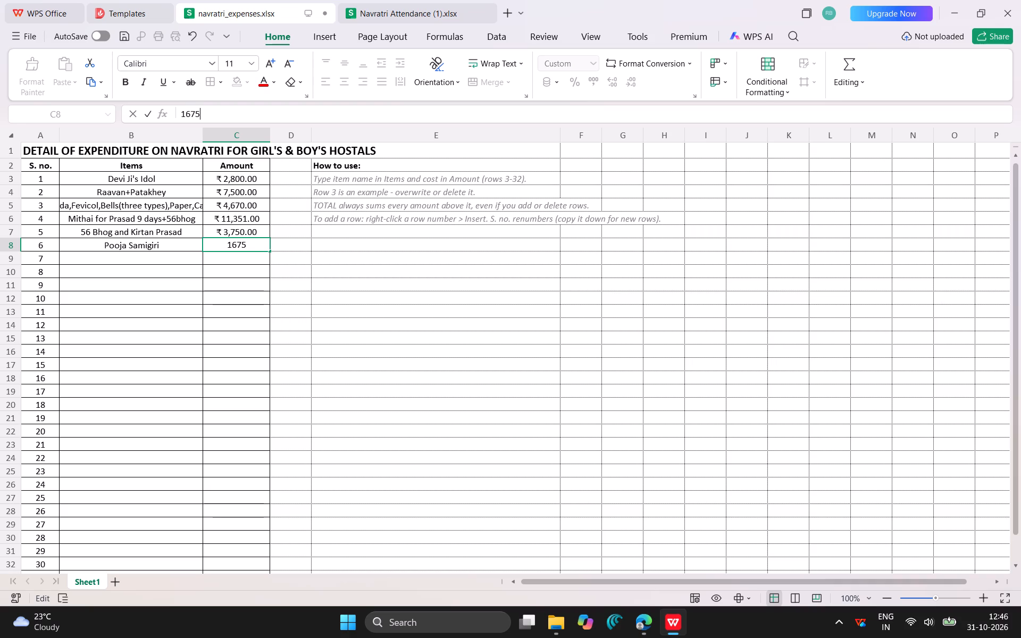
key(Return)
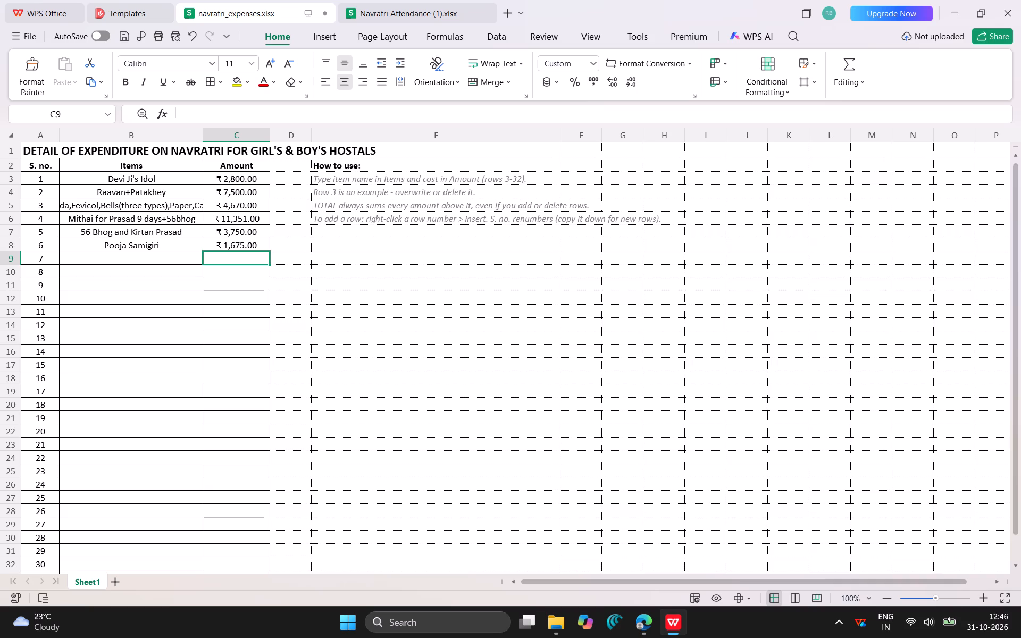
Enter "Hawan Samigri" as the seventh expense item in cell B9 of the Items column.
double_click(102, 260)
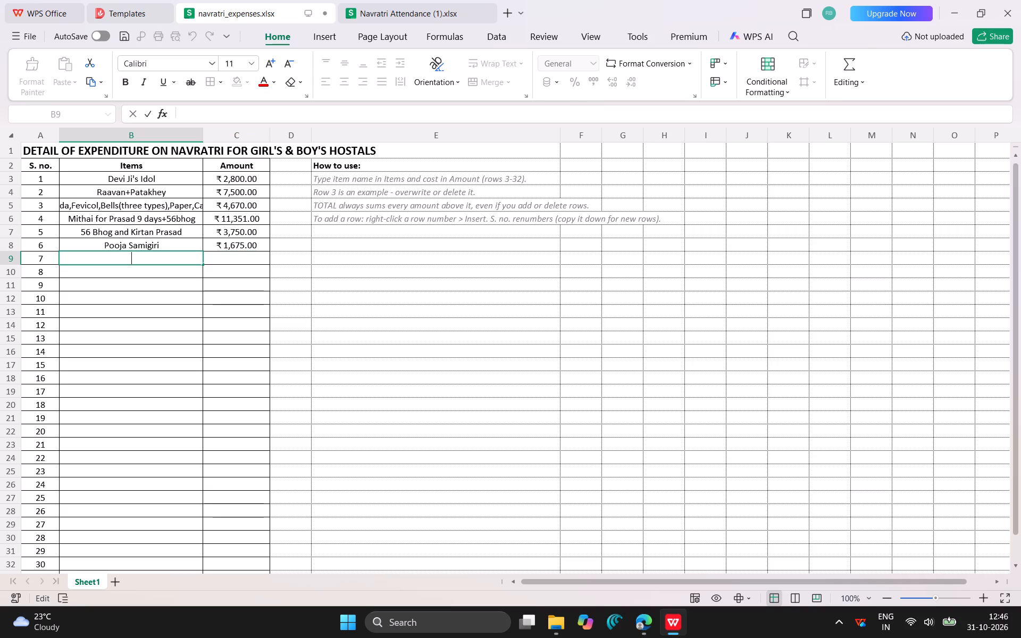
click(208, 112)
text(igri)
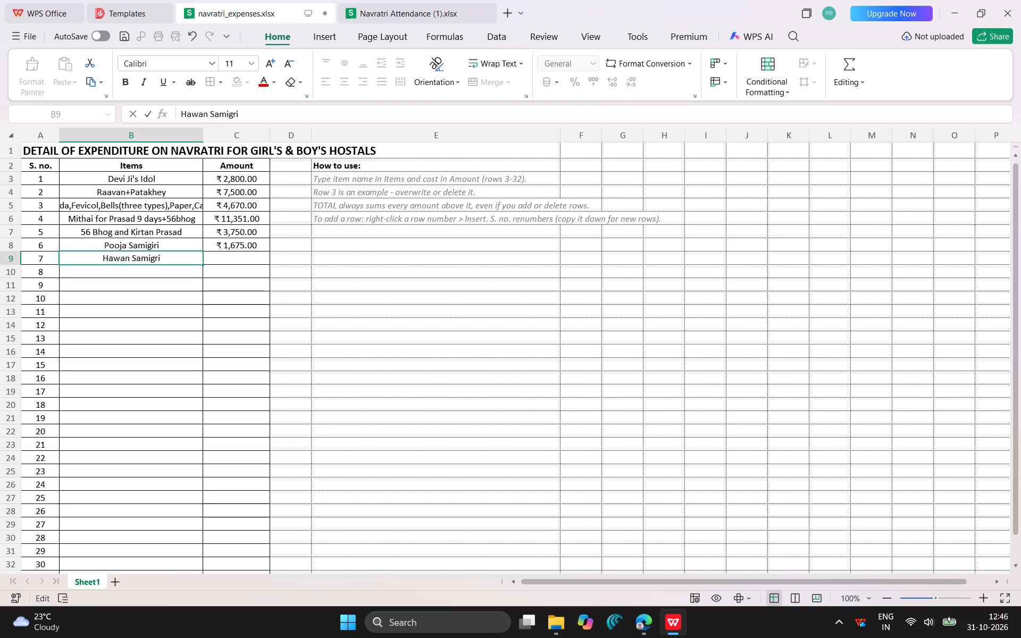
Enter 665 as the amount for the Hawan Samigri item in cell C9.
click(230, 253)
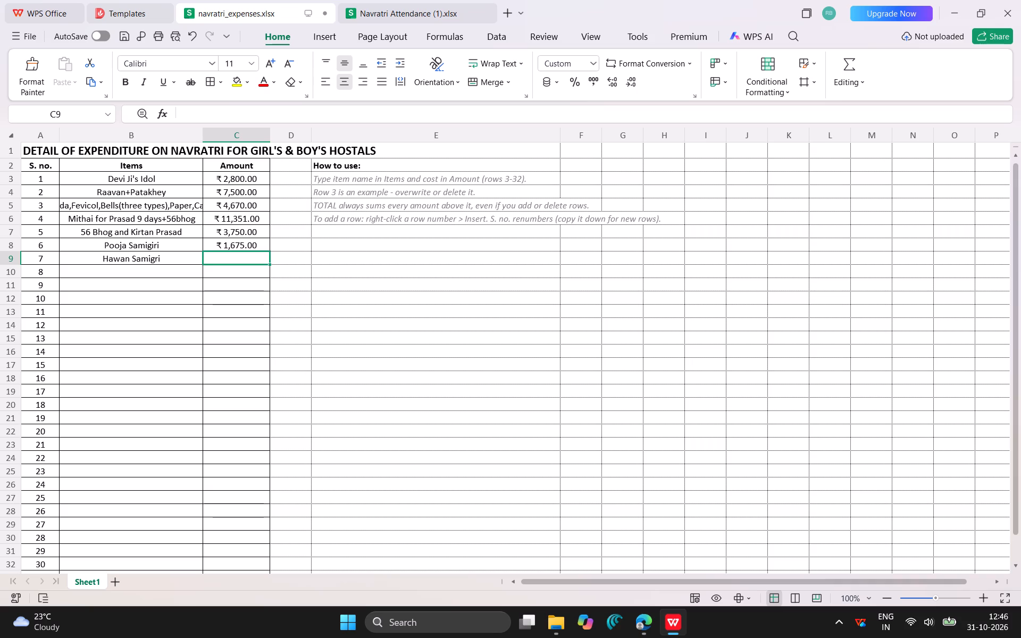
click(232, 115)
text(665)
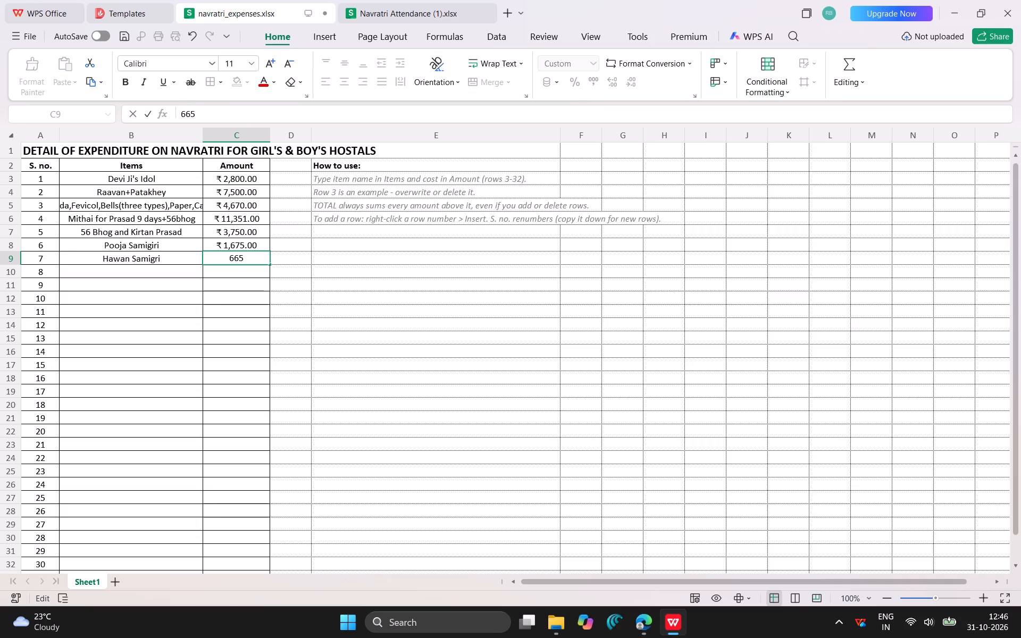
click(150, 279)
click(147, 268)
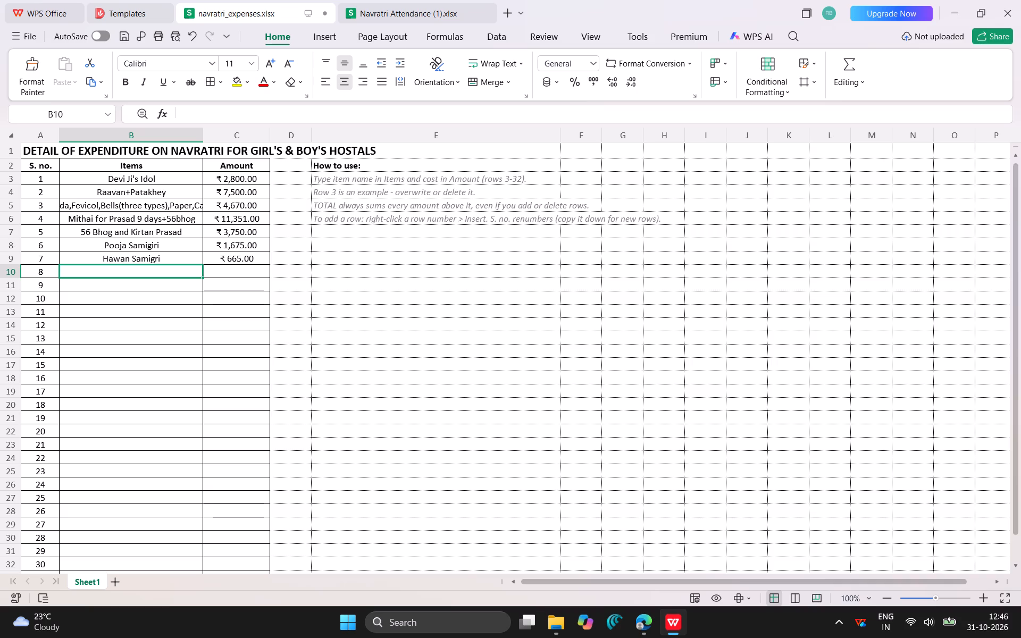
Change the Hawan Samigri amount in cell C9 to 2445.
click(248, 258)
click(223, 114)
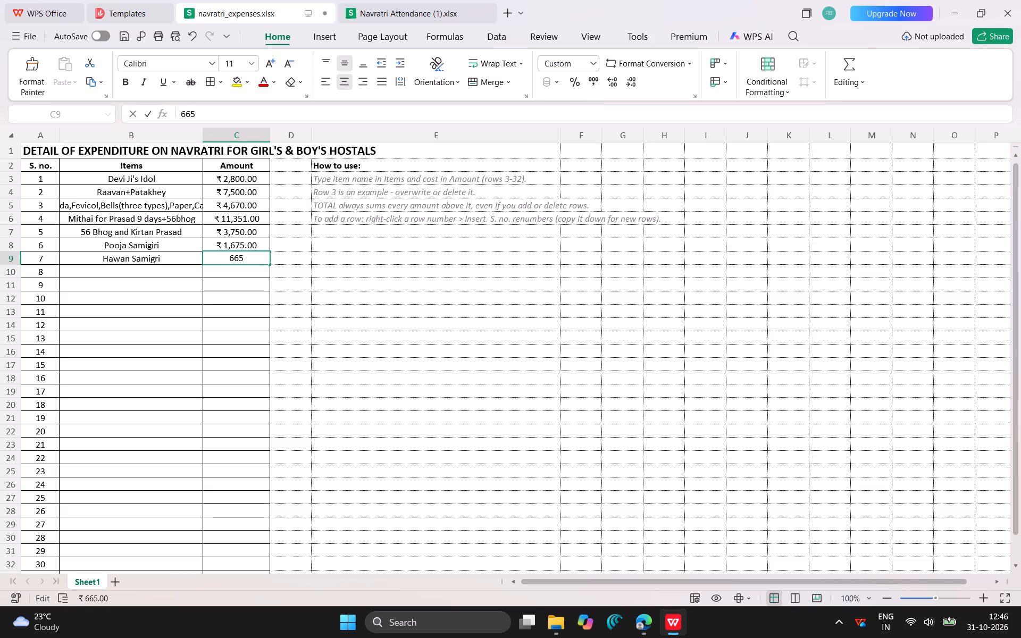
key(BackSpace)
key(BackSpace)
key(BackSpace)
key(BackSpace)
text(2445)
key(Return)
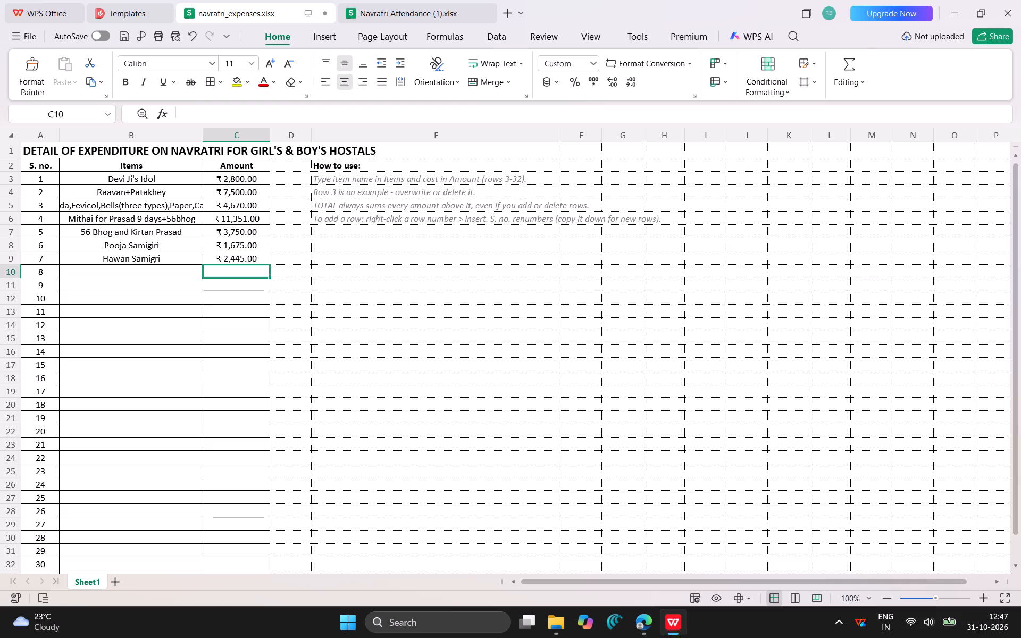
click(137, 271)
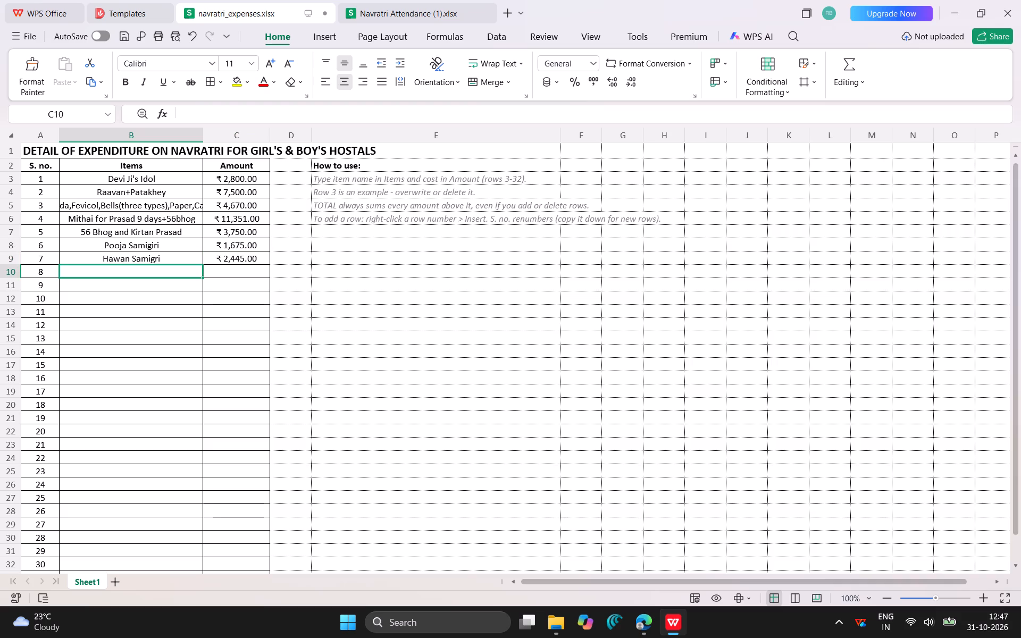
Set the Hawan Samigri amount in cell C9 to 2575.
click(246, 264)
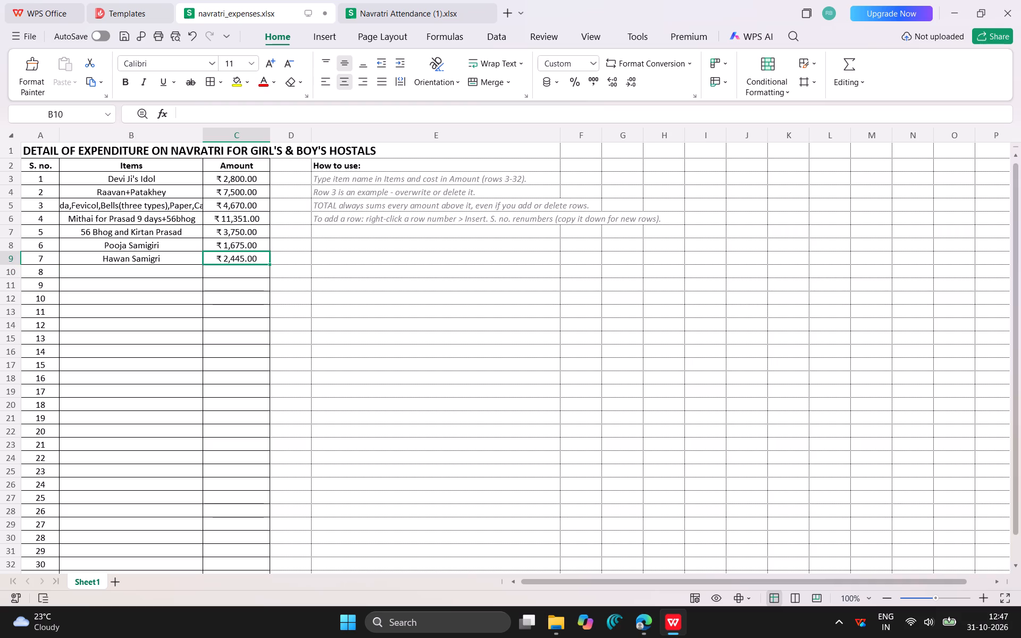
click(206, 113)
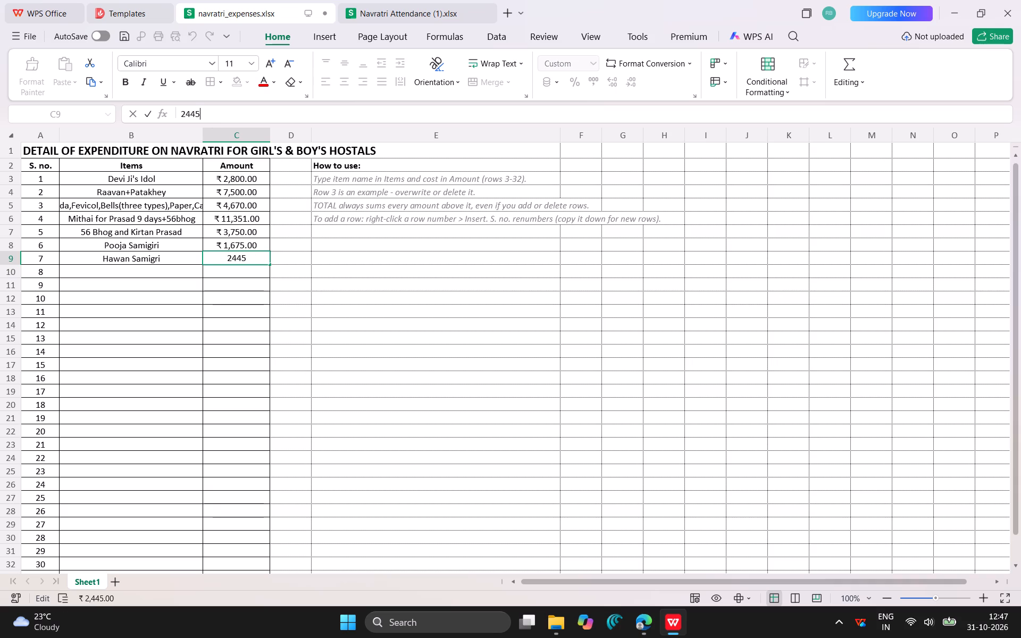
key(BackSpace)
key(BackSpace)
key(BackSpace)
text(575)
key(Return)
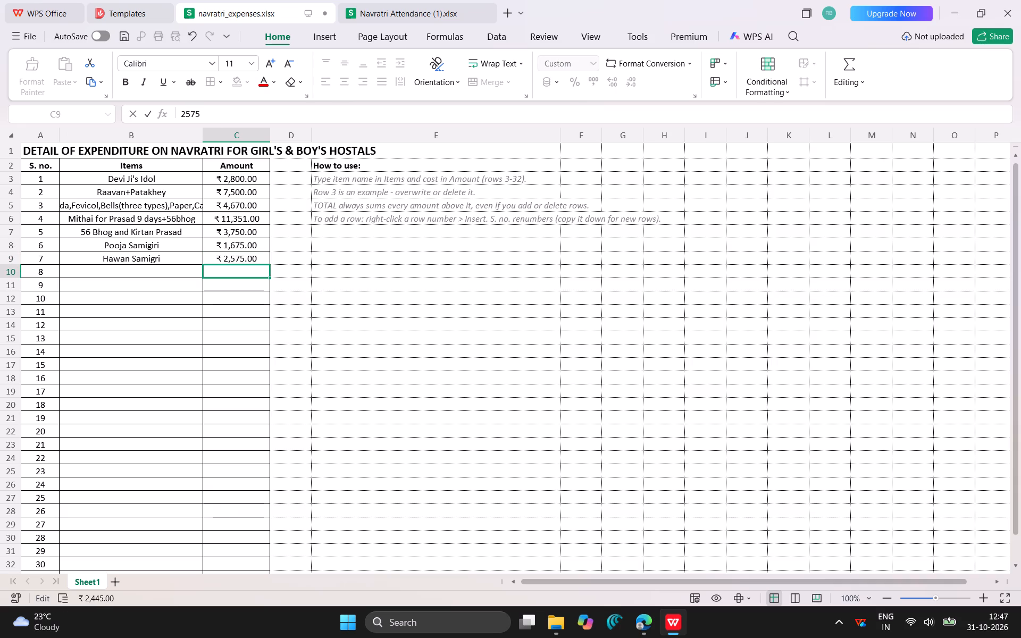
Enter "Kanya Pujan" as the eighth expense item in cell B10 of the Items column.
click(119, 269)
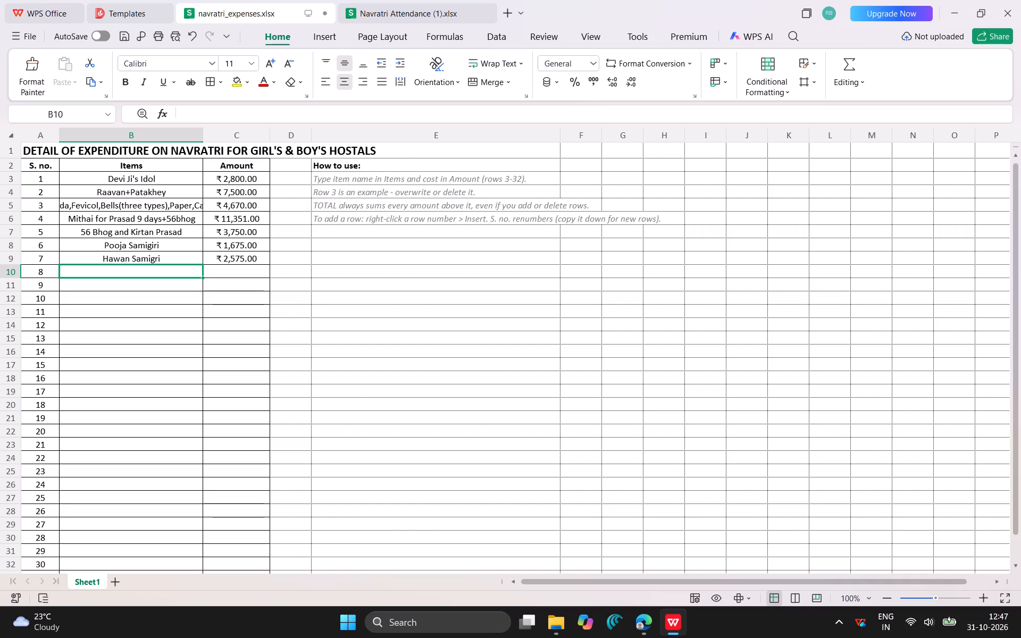
click(119, 269)
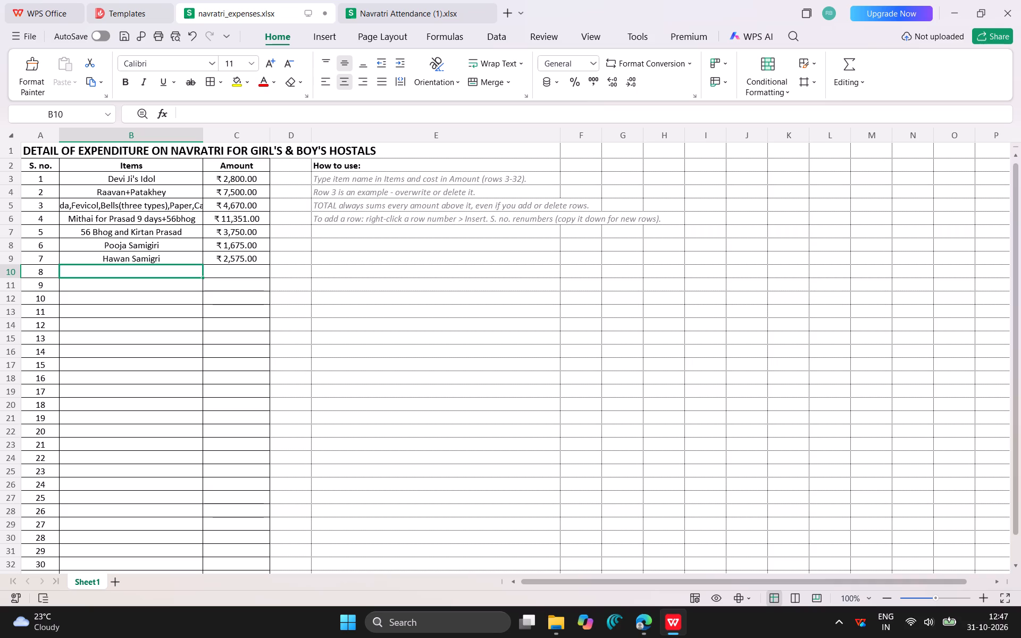
click(119, 269)
double_click(123, 276)
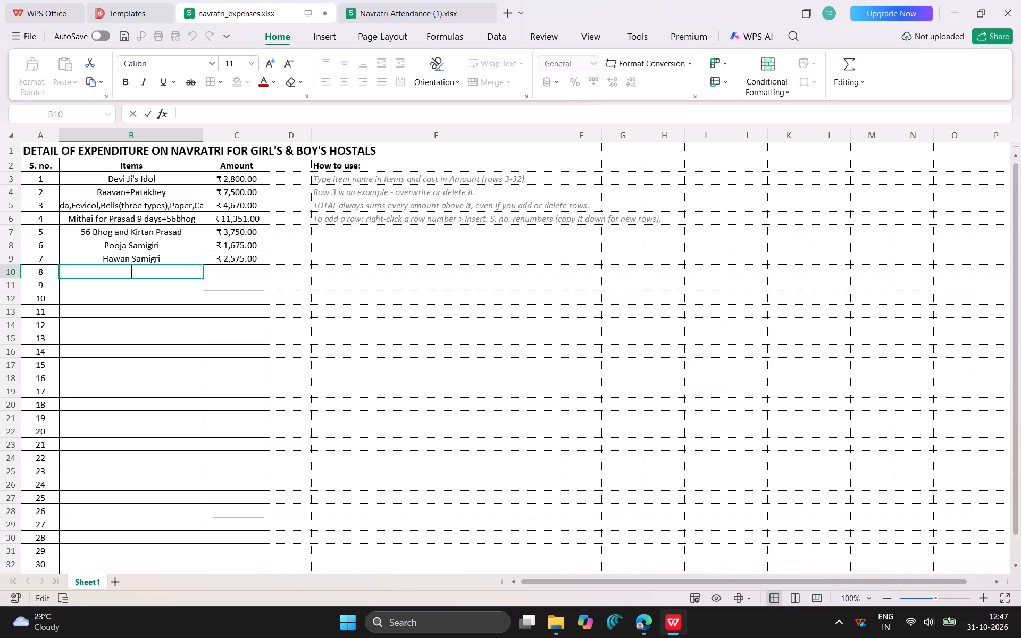
text(anya)
key(space)
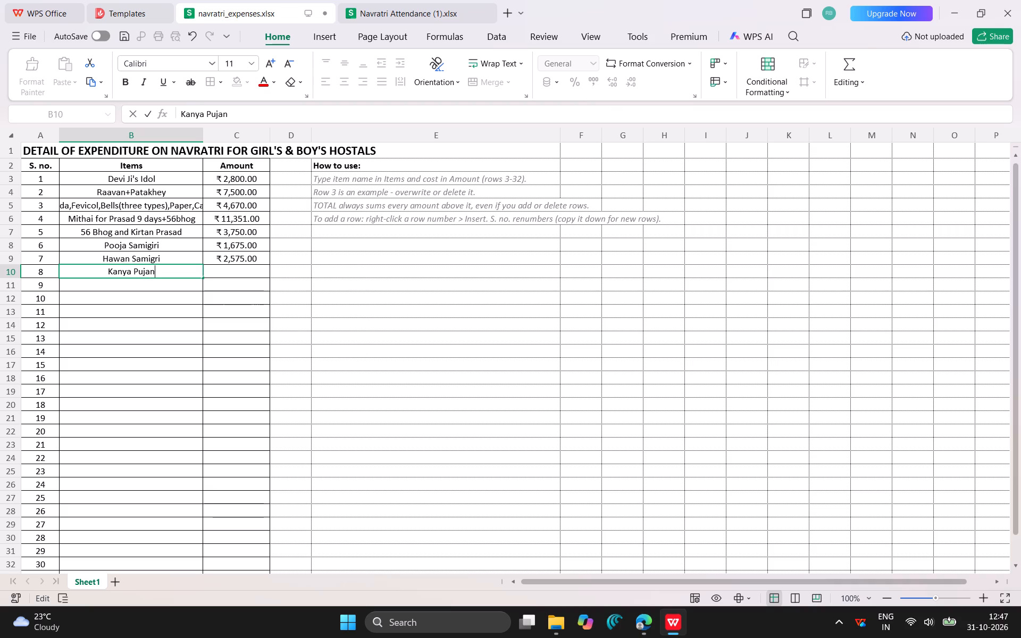
Enter 810 as the amount for the Kanya Pujan item in cell C10.
click(215, 274)
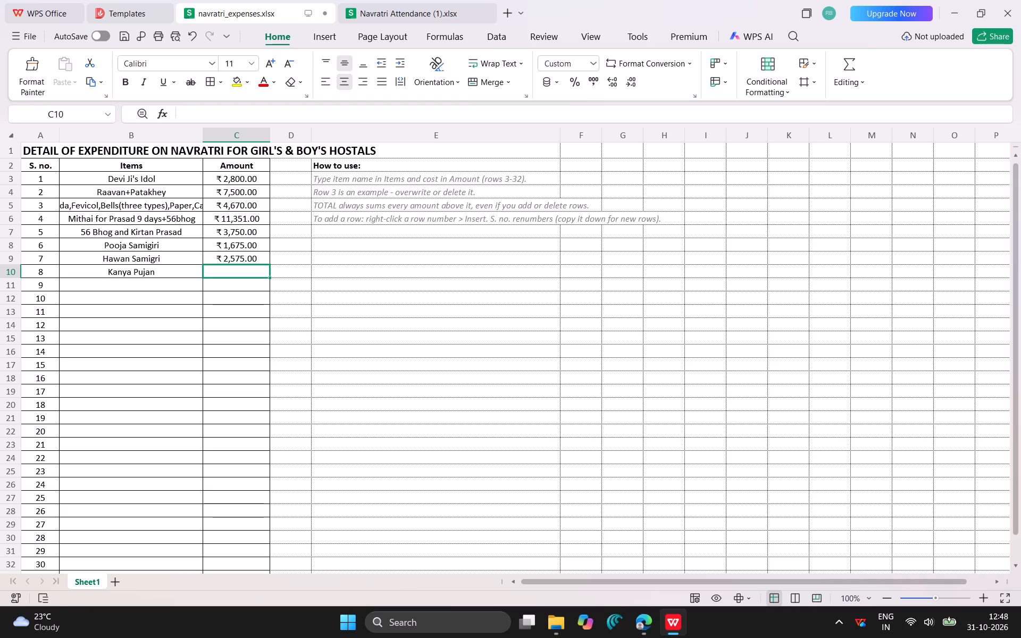
text(810)
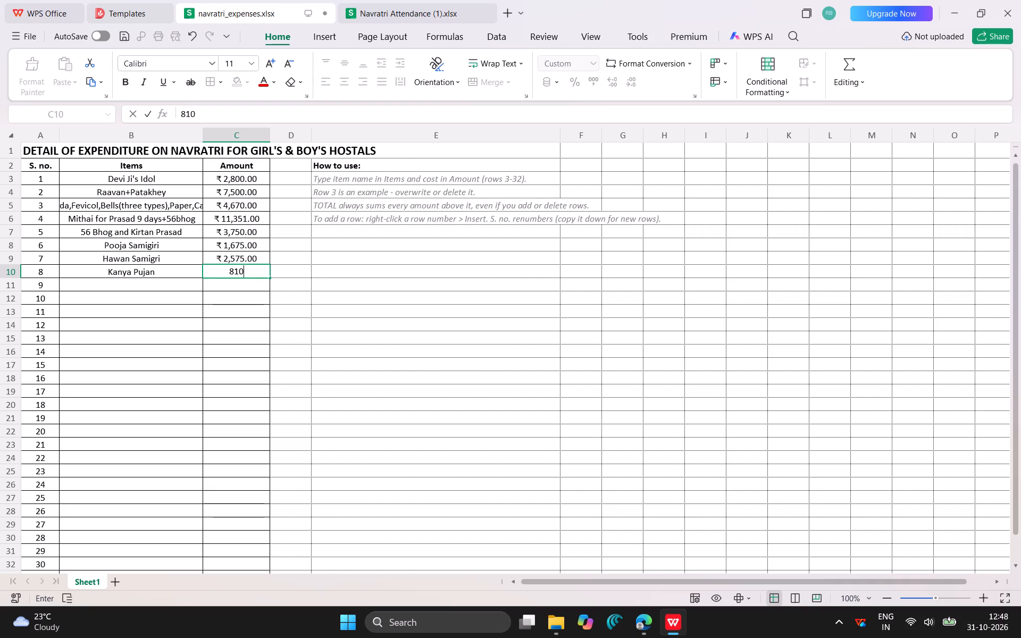
key(Return)
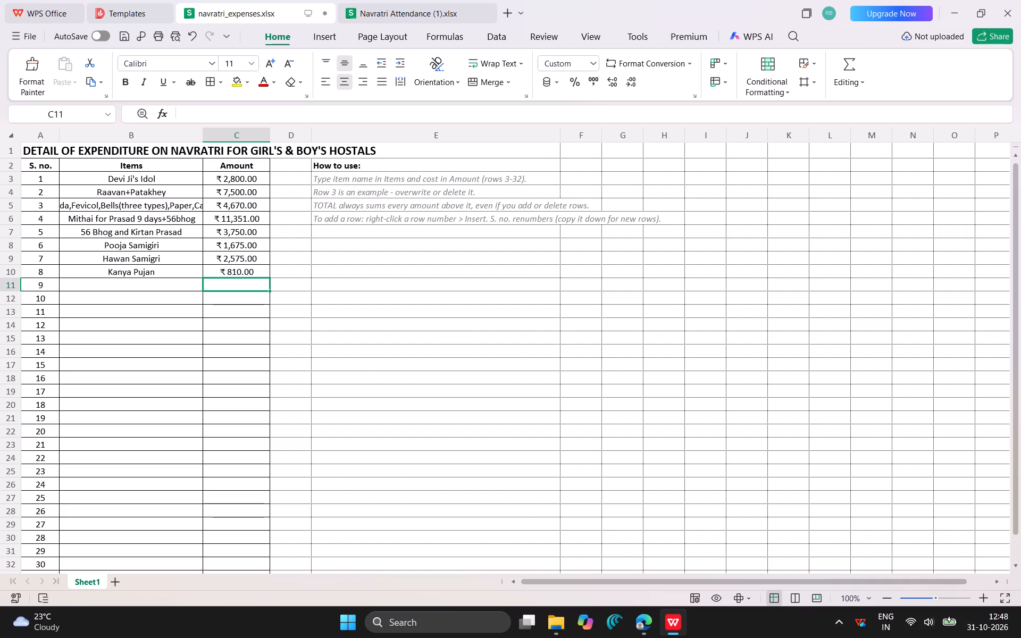
Enter "Bhandara(Kirana)" as the ninth expense item in cell B11 of the Items column.
click(163, 286)
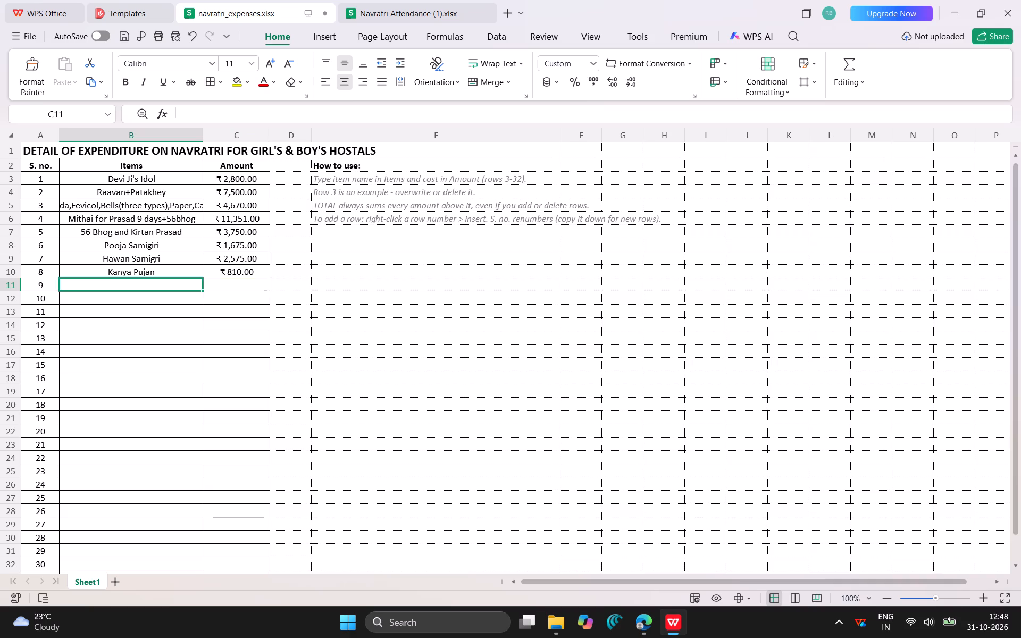
click(163, 286)
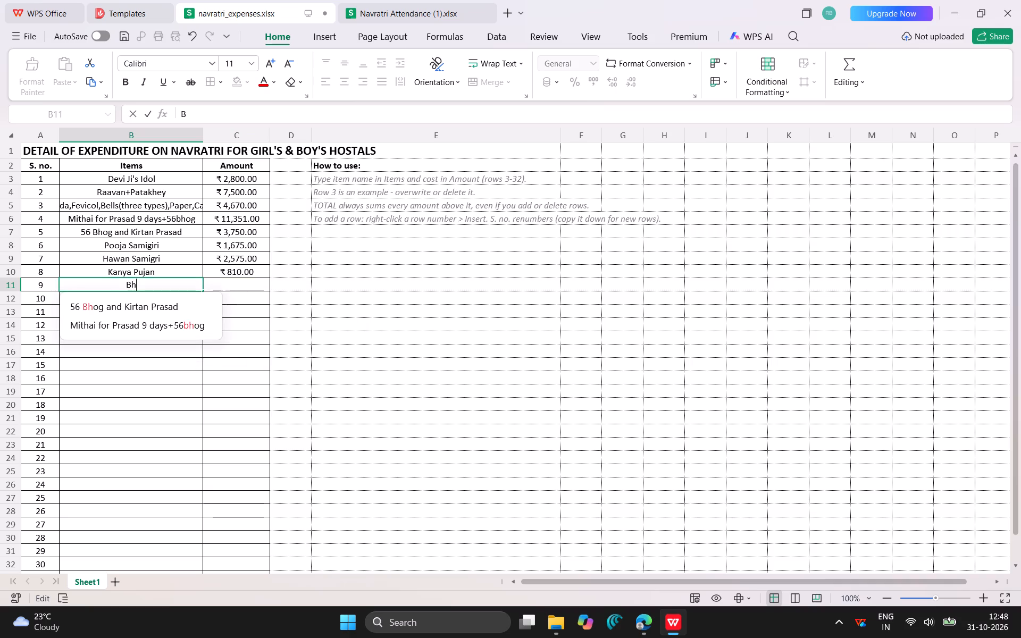
text(dara)
key(shift+parenleft)
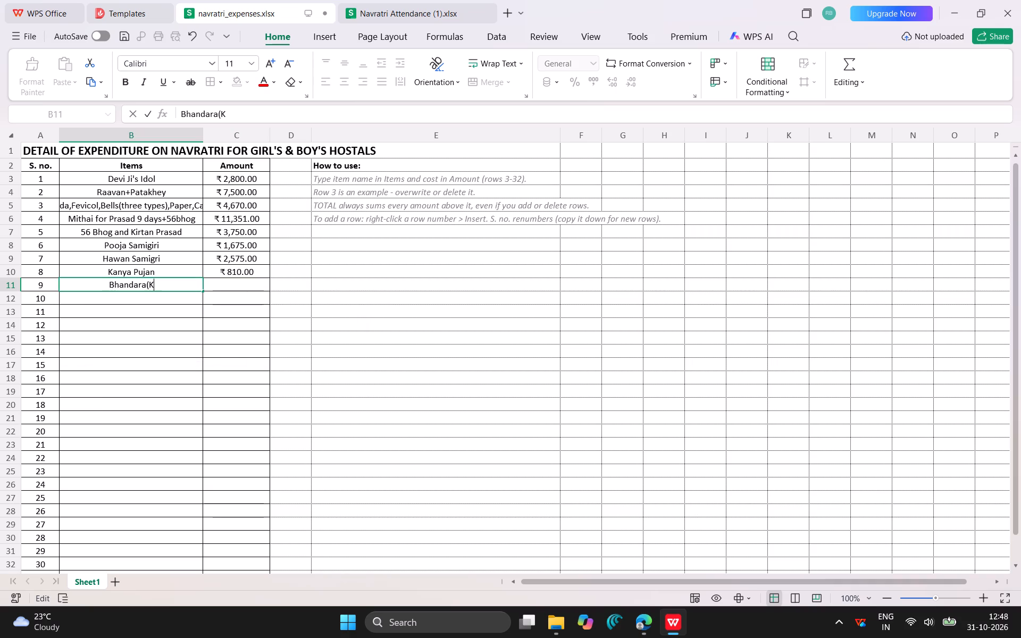
key(shift+parenright)
Enter 10625 as the amount for the Bhandara(Kirana) item in cell C11.
click(226, 287)
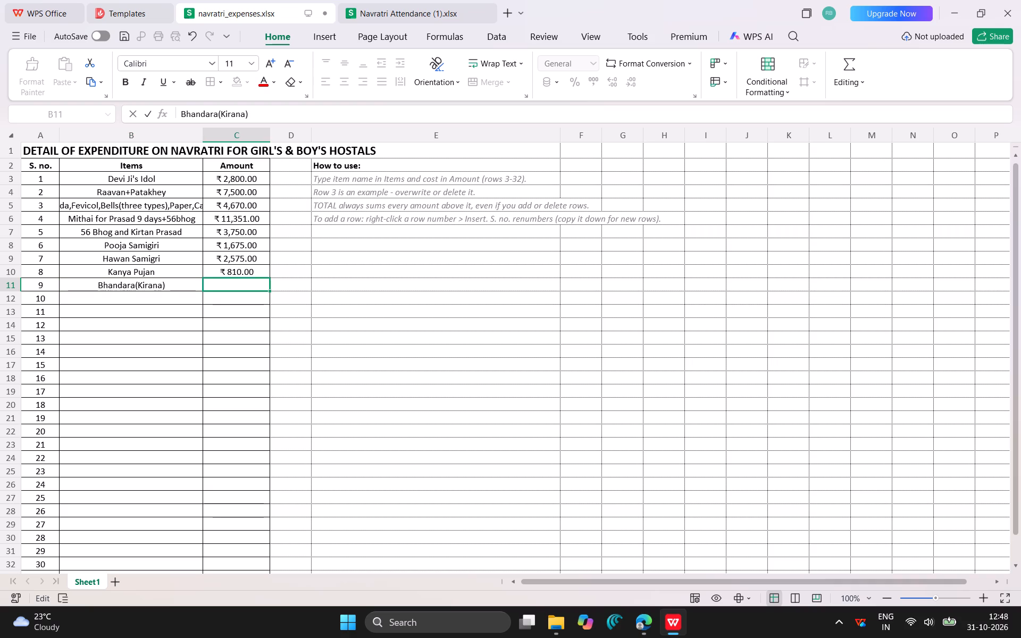
text(10)
text(625)
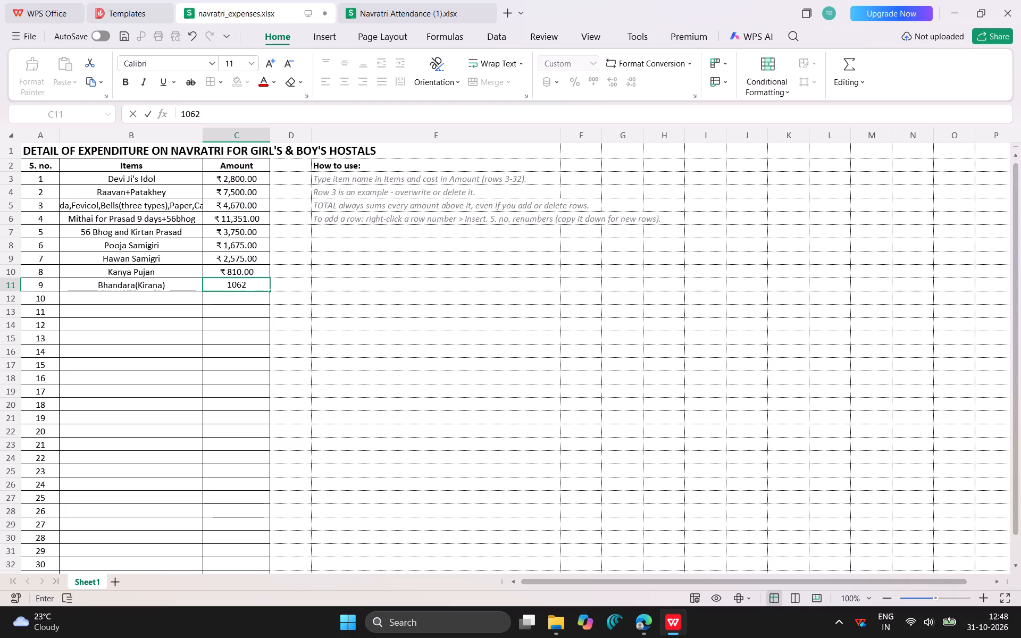
key(Return)
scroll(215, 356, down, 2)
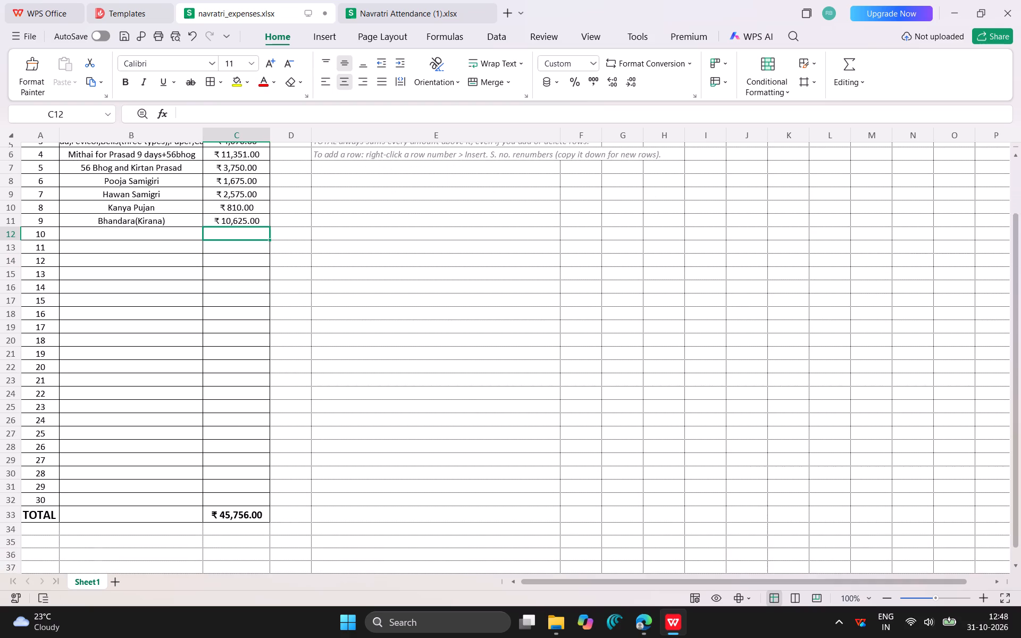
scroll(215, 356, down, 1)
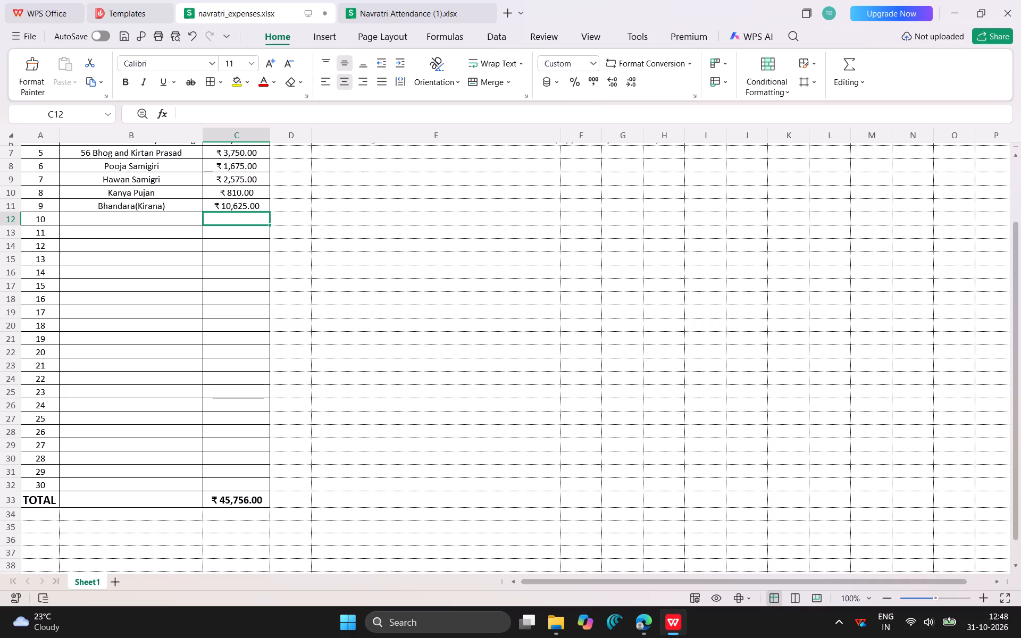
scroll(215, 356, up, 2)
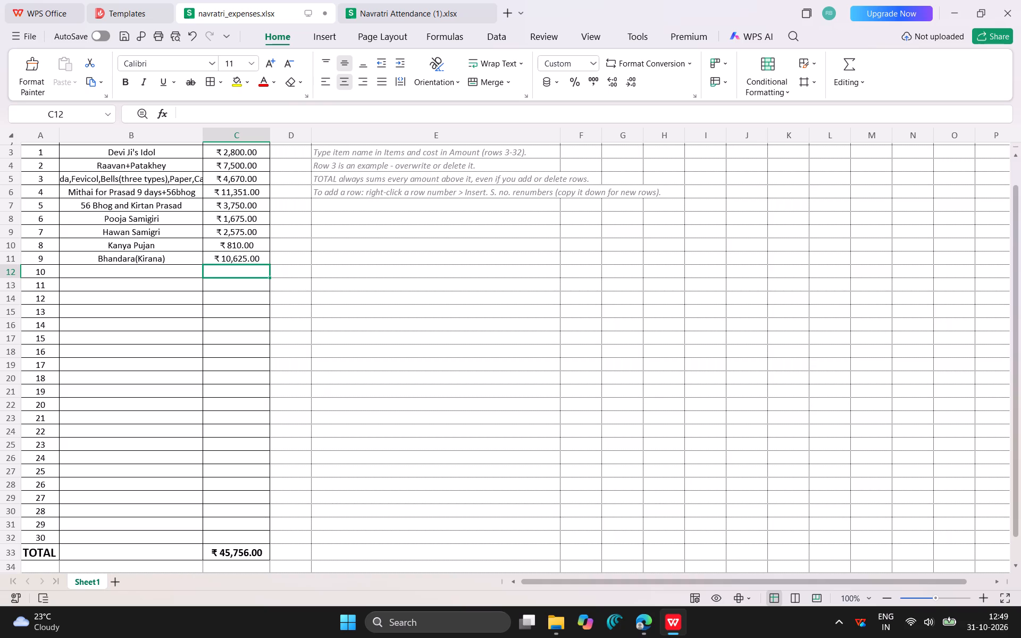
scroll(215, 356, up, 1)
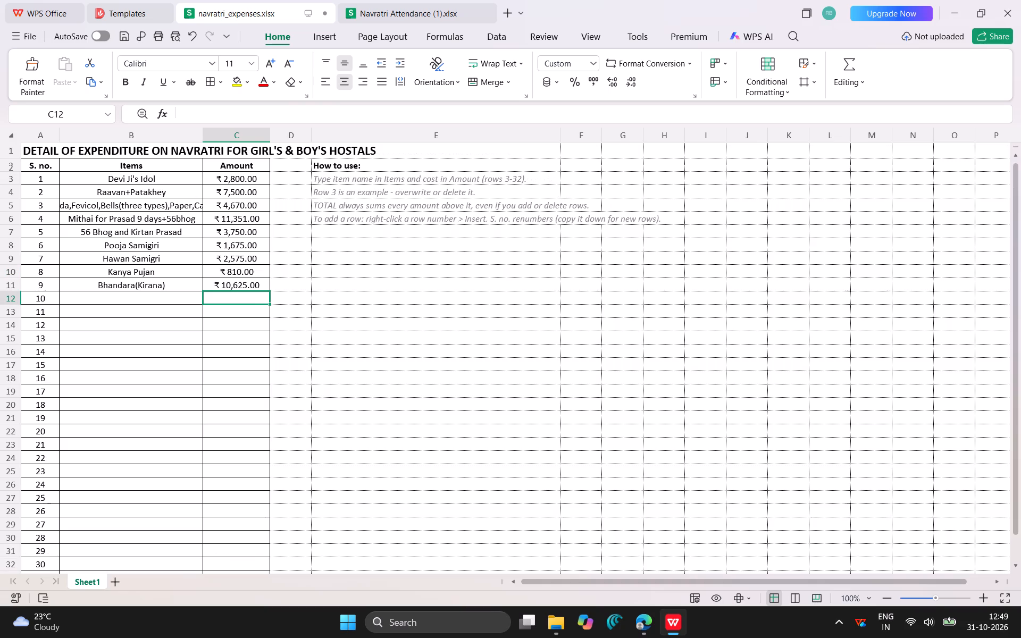
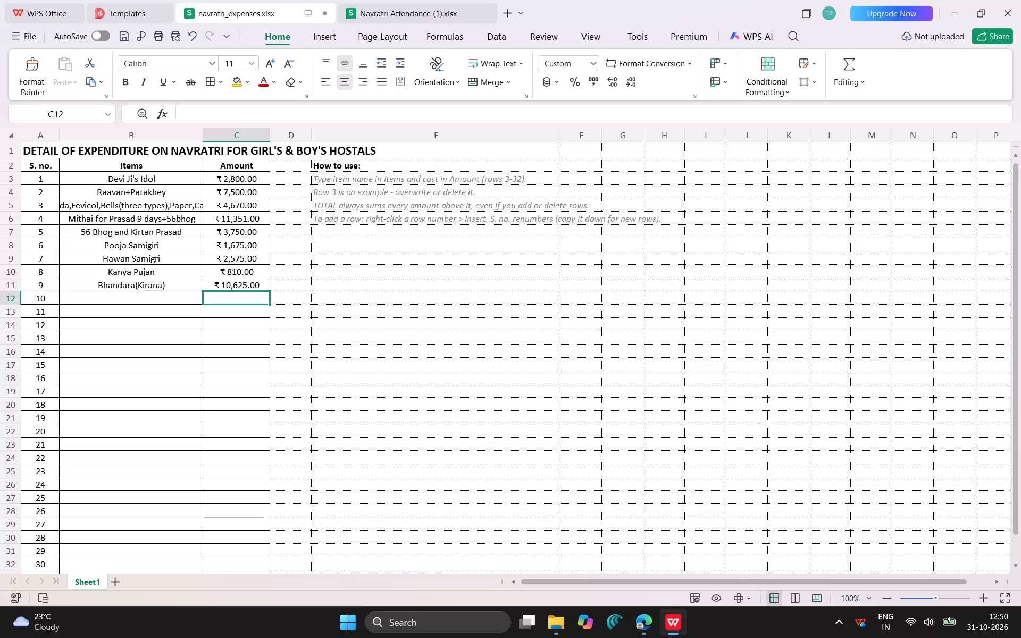
Edit the "Mithai for Prasad" item in cell B6, adding an opening parenthesis directly after "9 days".
click(182, 215)
click(187, 222)
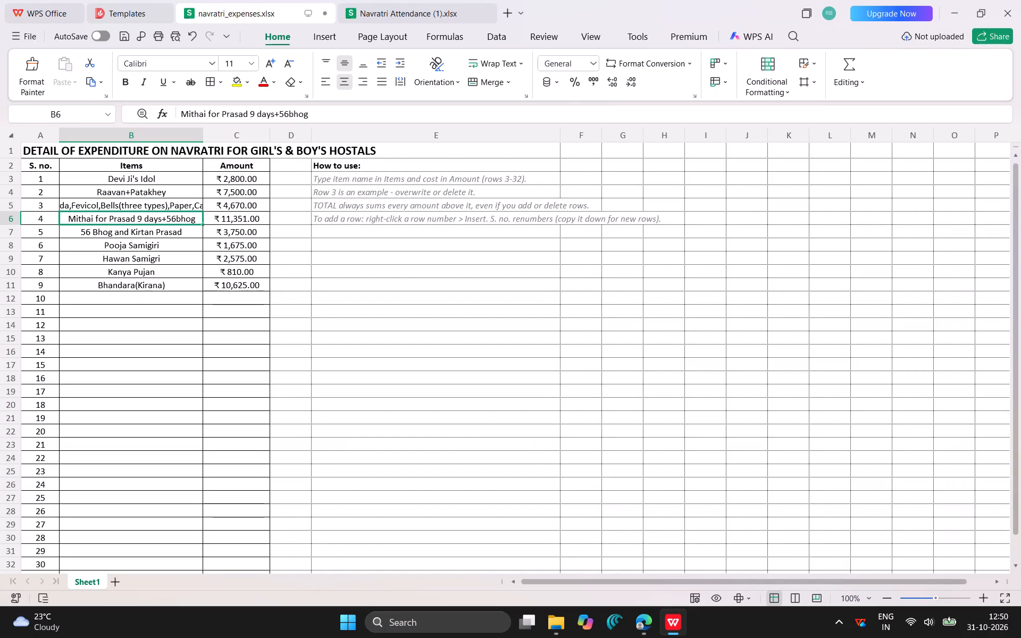
click(273, 115)
key(shift+parenleft)
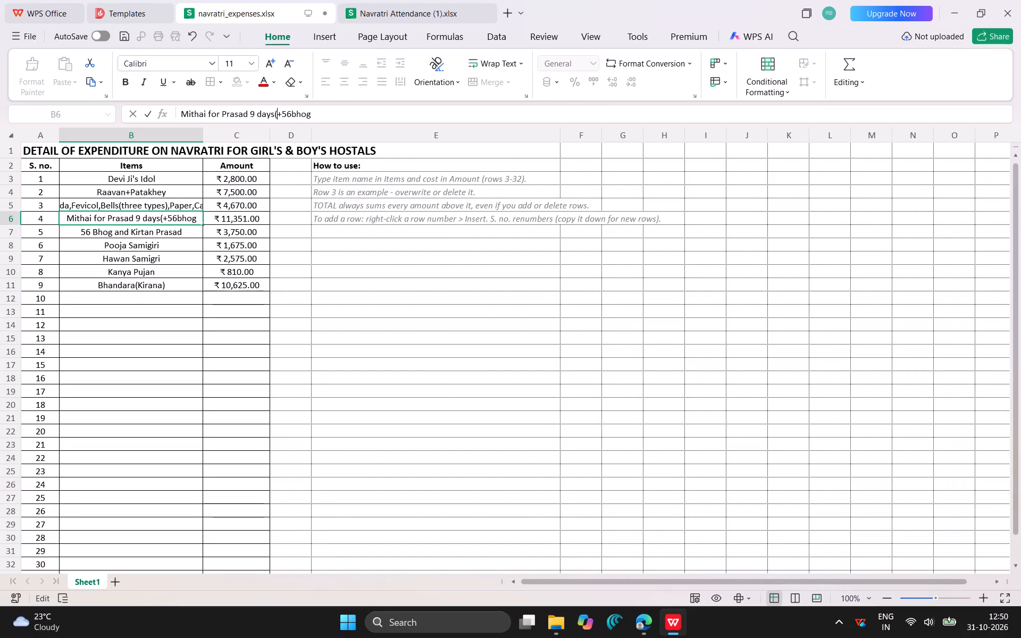
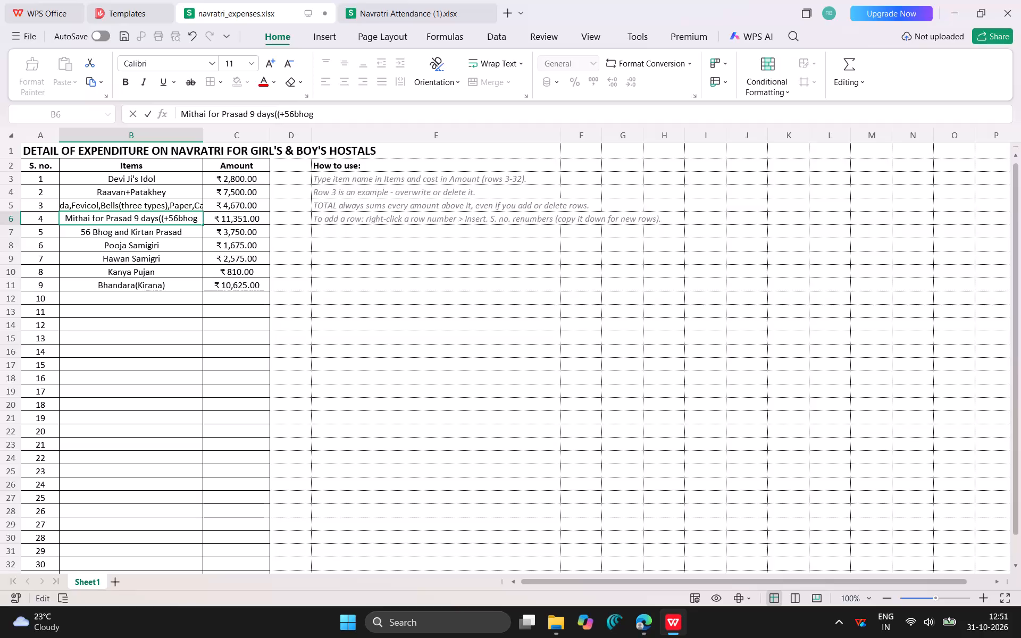
Insert "35kg Laddu+30 dozen banana" after the opening parenthesis in cell B6, before "+56bhog".
text(kga)
key(space)
key(BackSpace)
key(BackSpace)
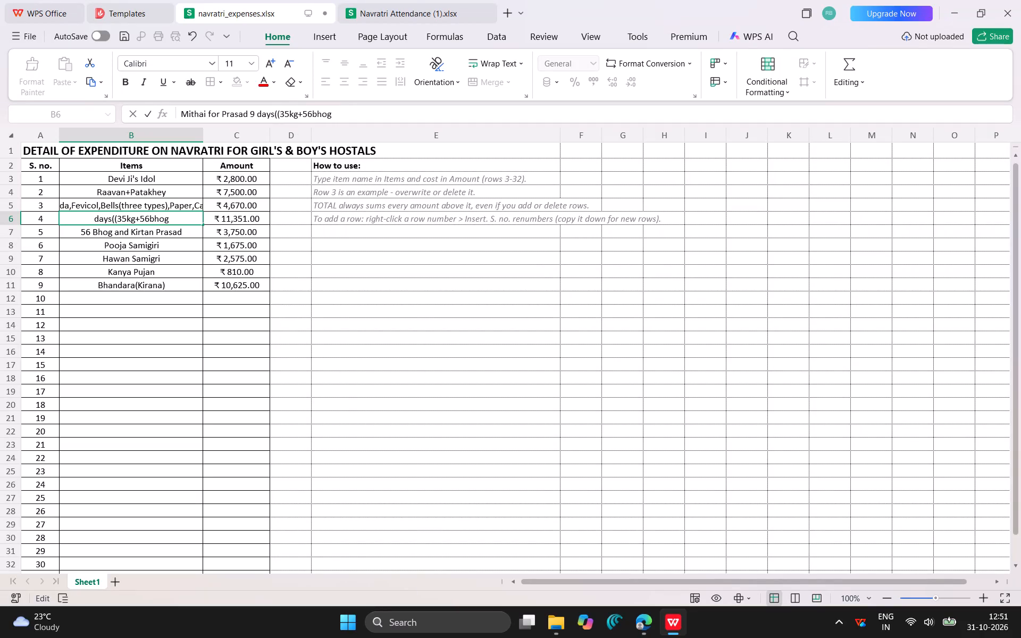
key(space)
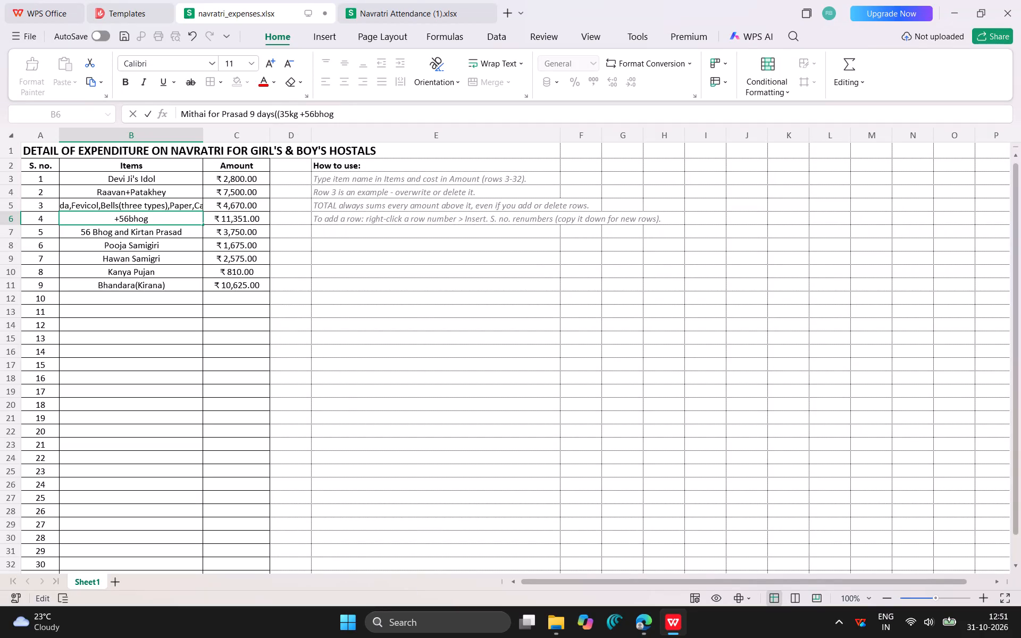
key(l)
key(a)
text(ddu)
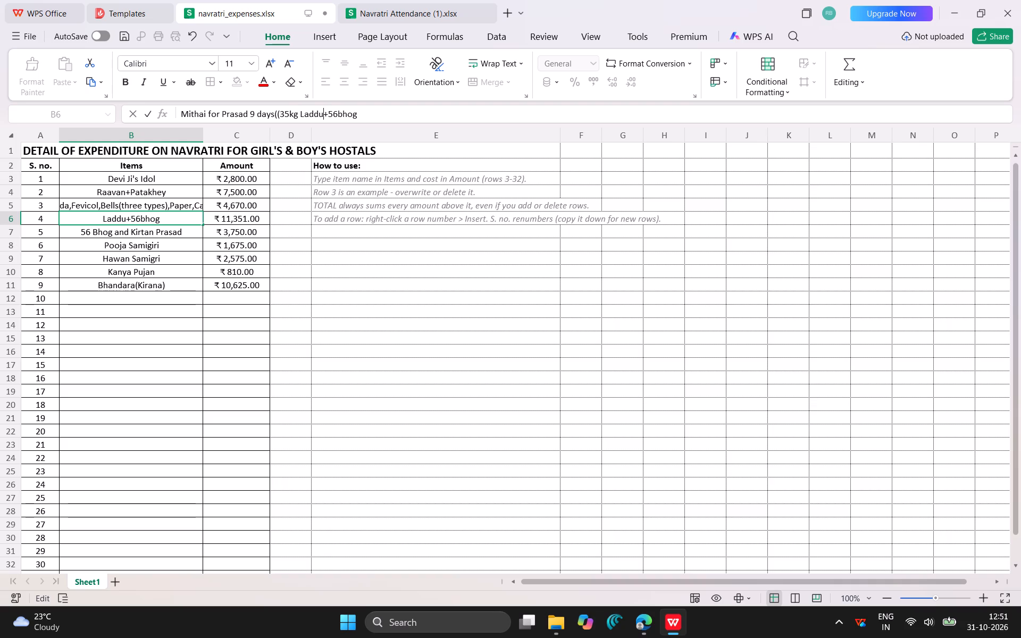
key(shift+plus)
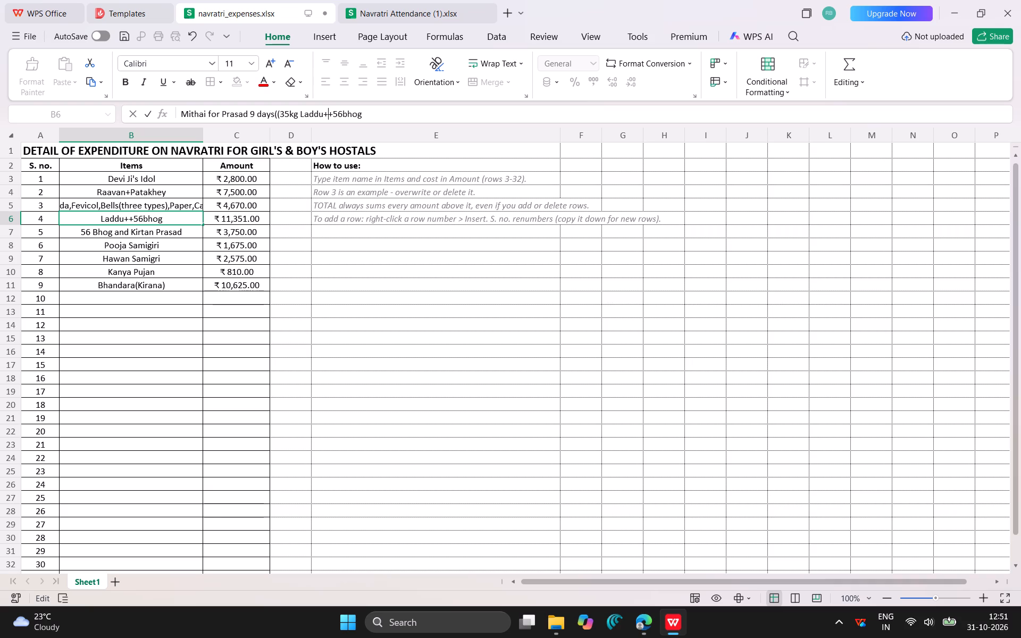
text(30)
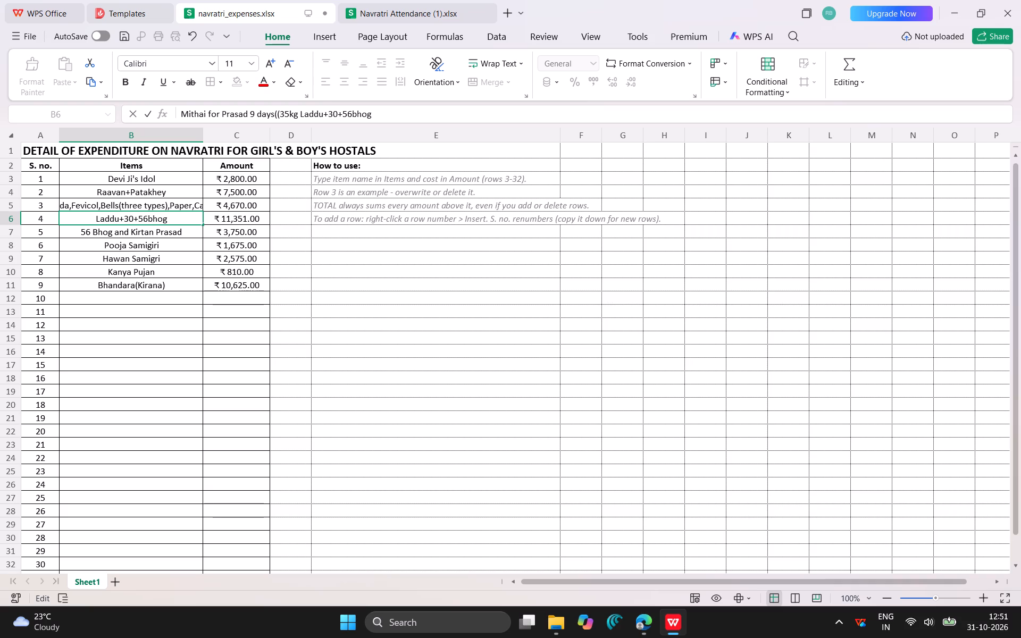
key(space)
text(dozen)
key(space)
text(banana)
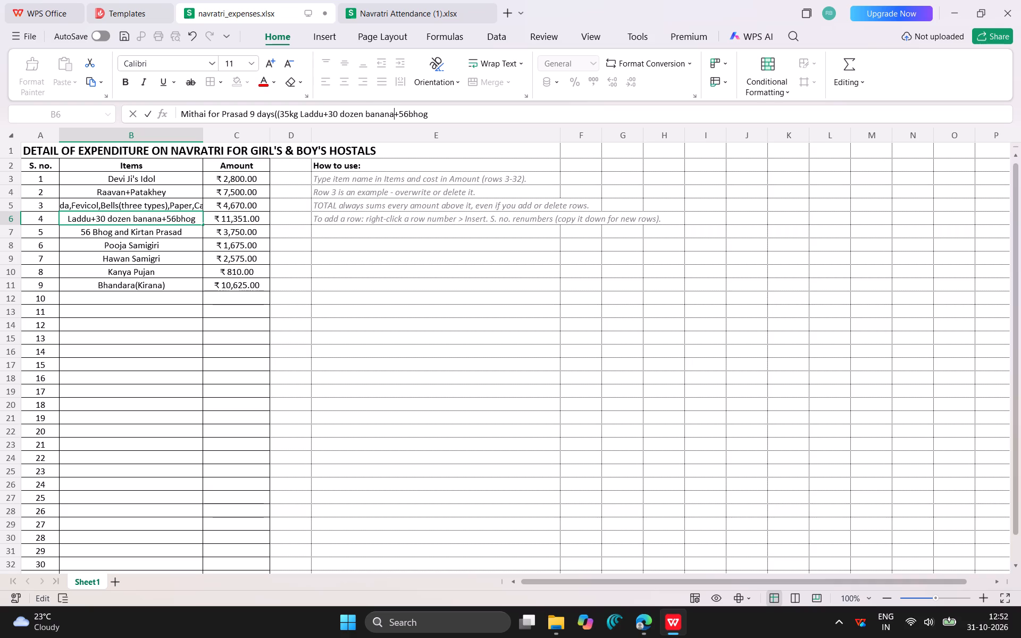
Extend the parenthesised prasad list in cell B6 with "+Mishri+Panchamitra+Gari)" before "+56bhog" and commit the entry.
key(m)
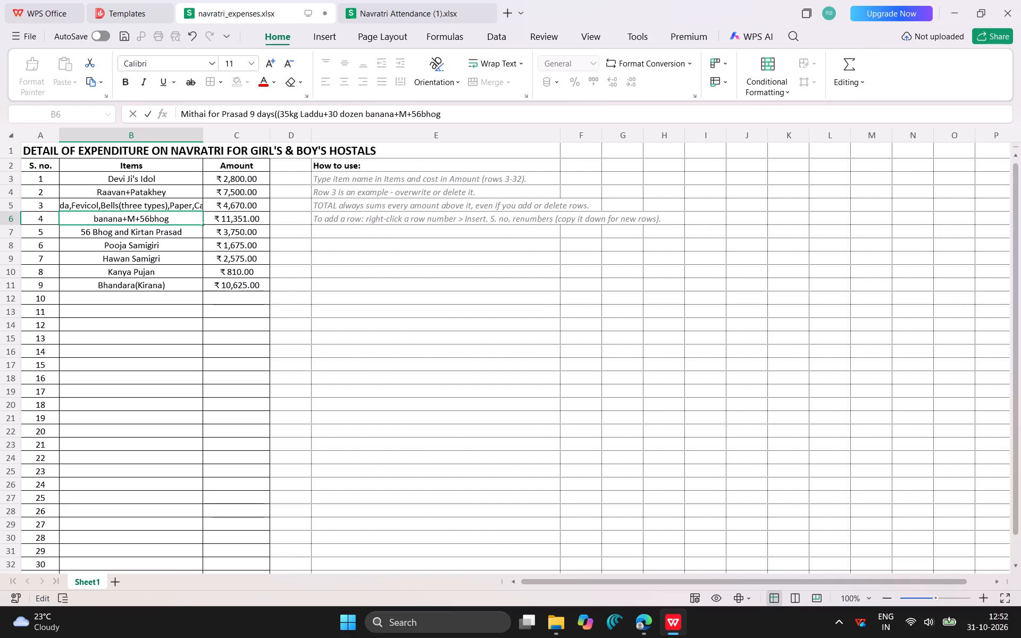
text(ishri)
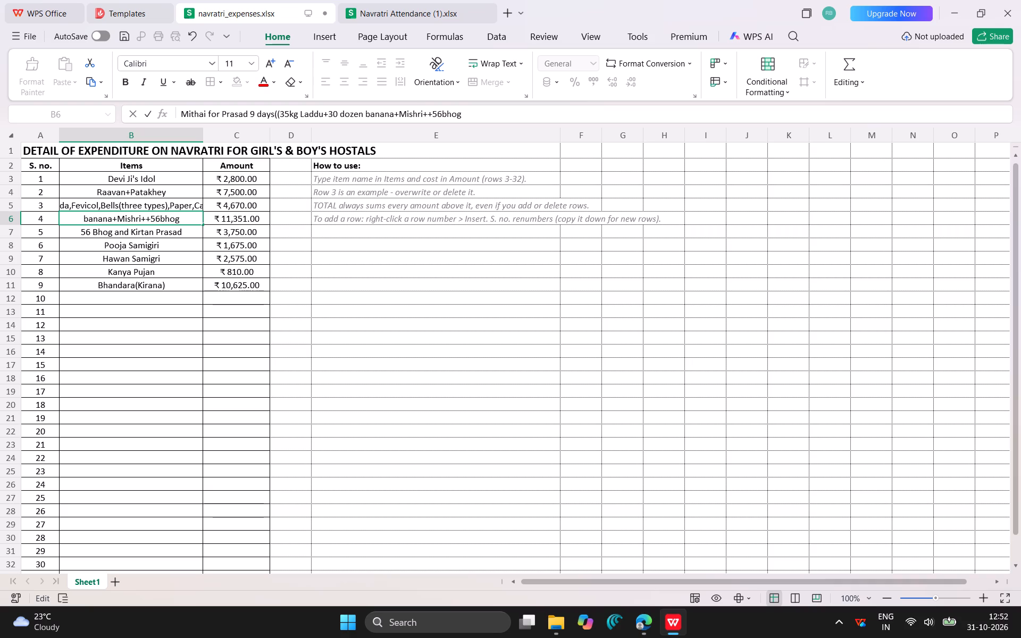
key(p)
text(anchamitra)
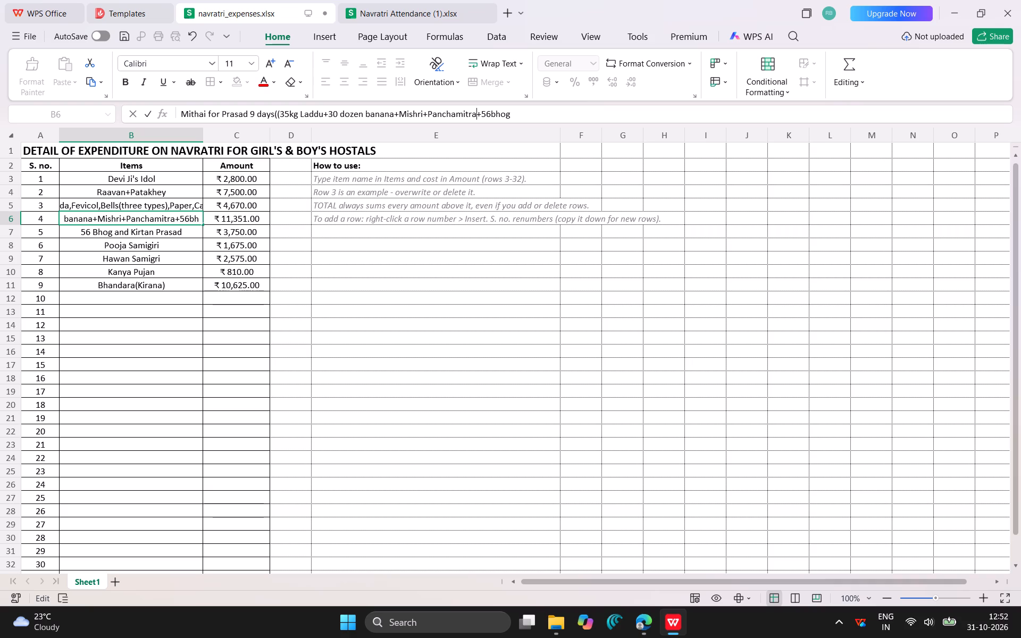
key(shift+plus)
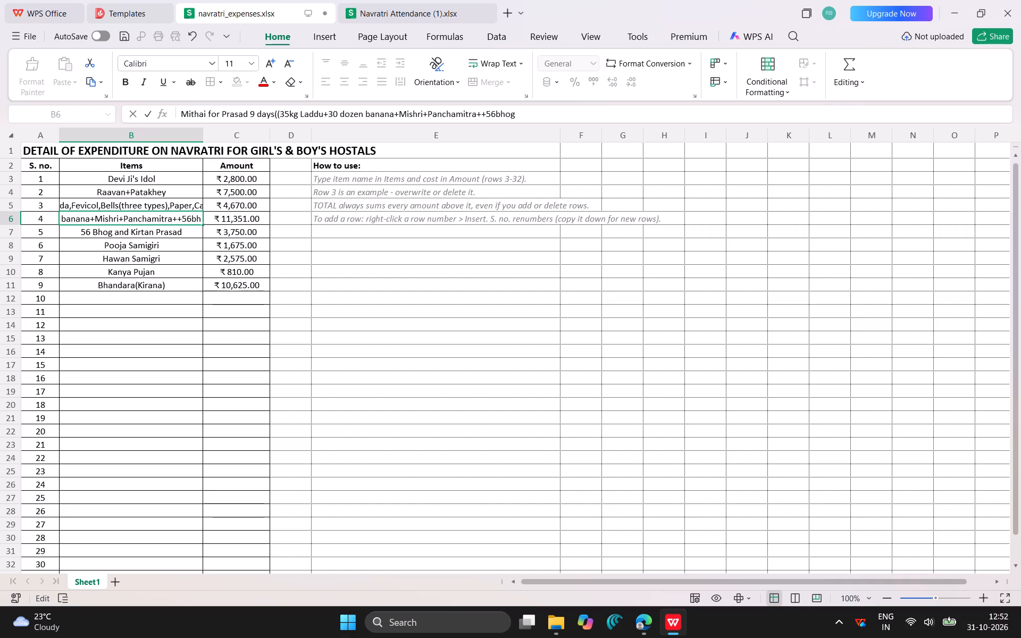
text(ari)
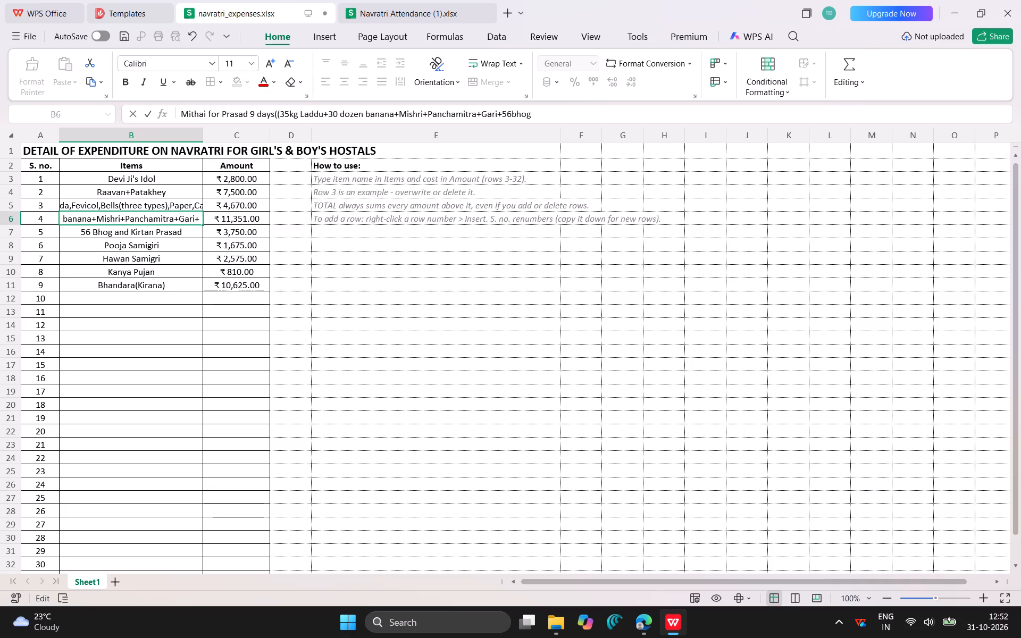
key(shift+parenright)
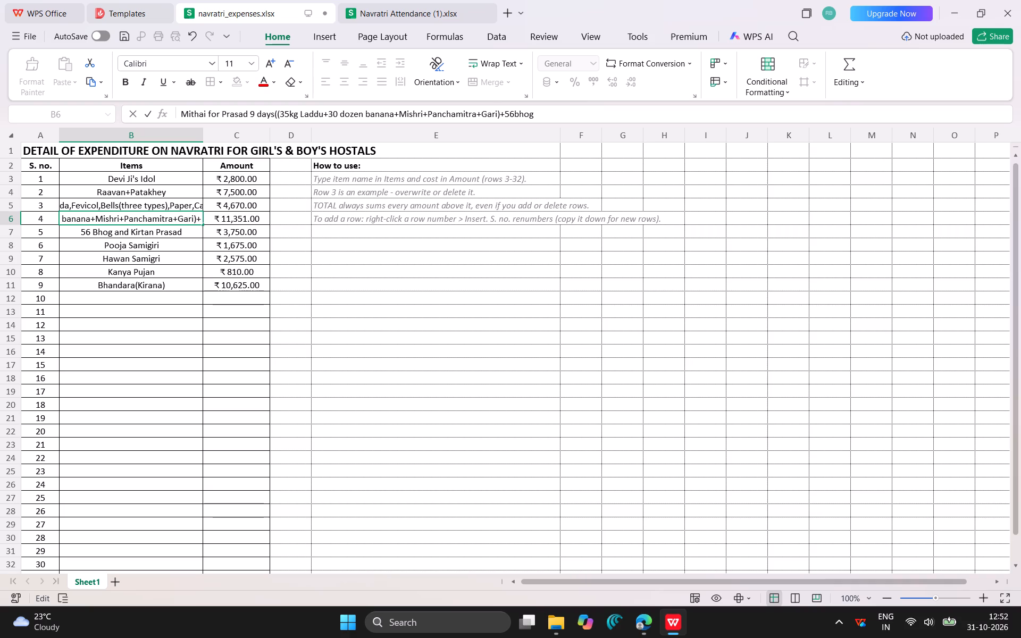
click(125, 303)
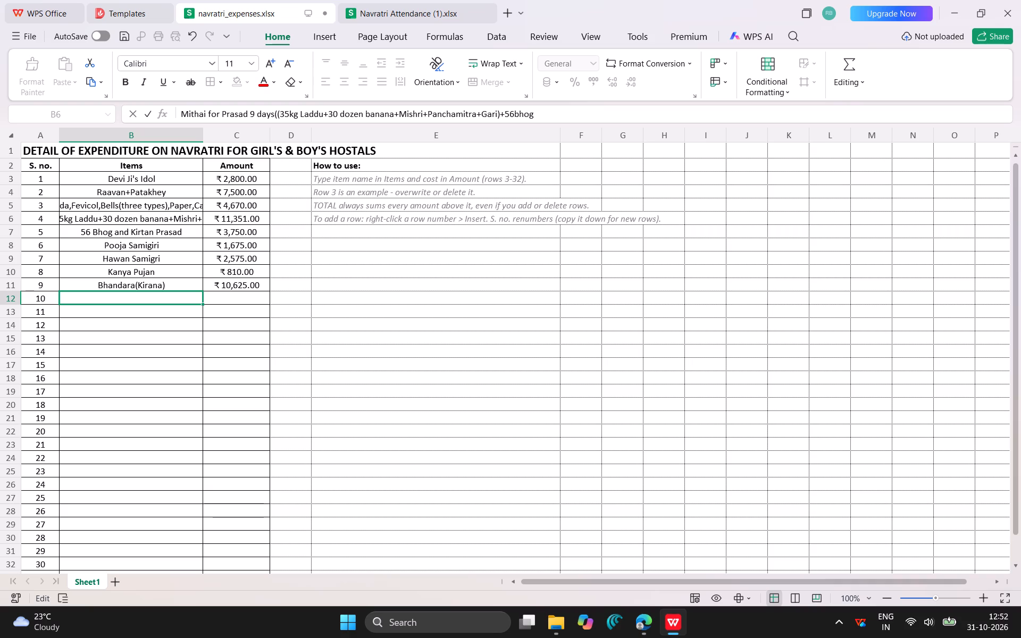
Append "(mewa(kaju,badam,chuara,khajur,pista etc)" to the "56 Bhog and Kirtan Prasad" item in cell B7.
click(191, 232)
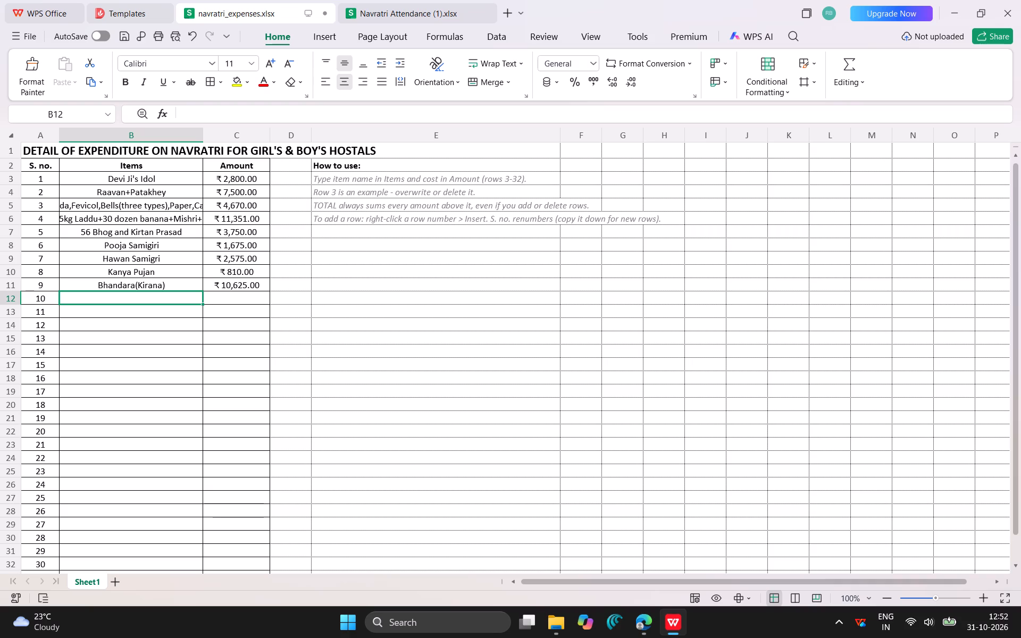
click(191, 232)
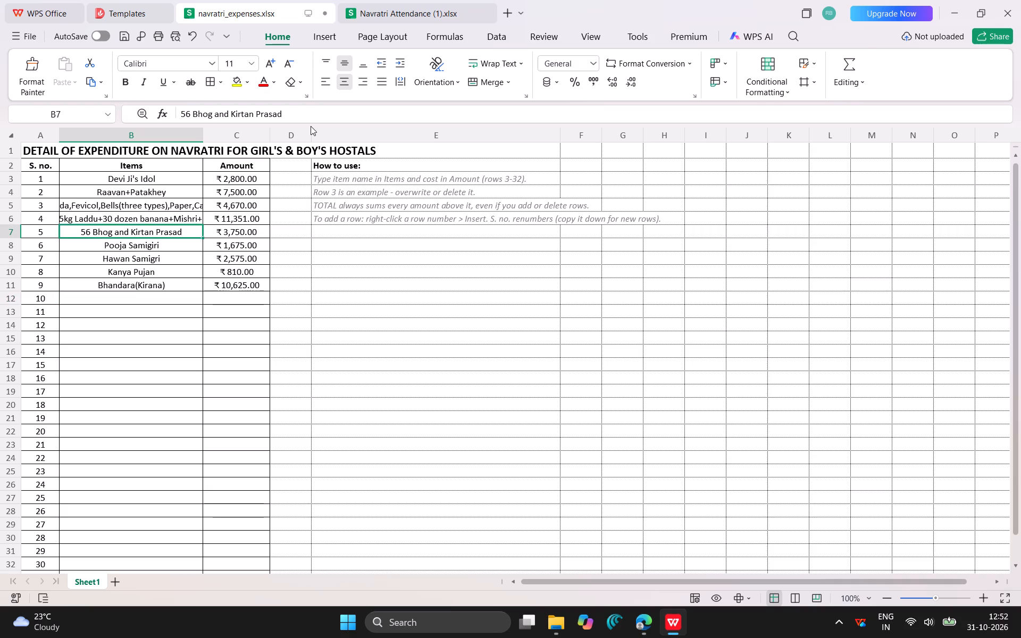
click(311, 115)
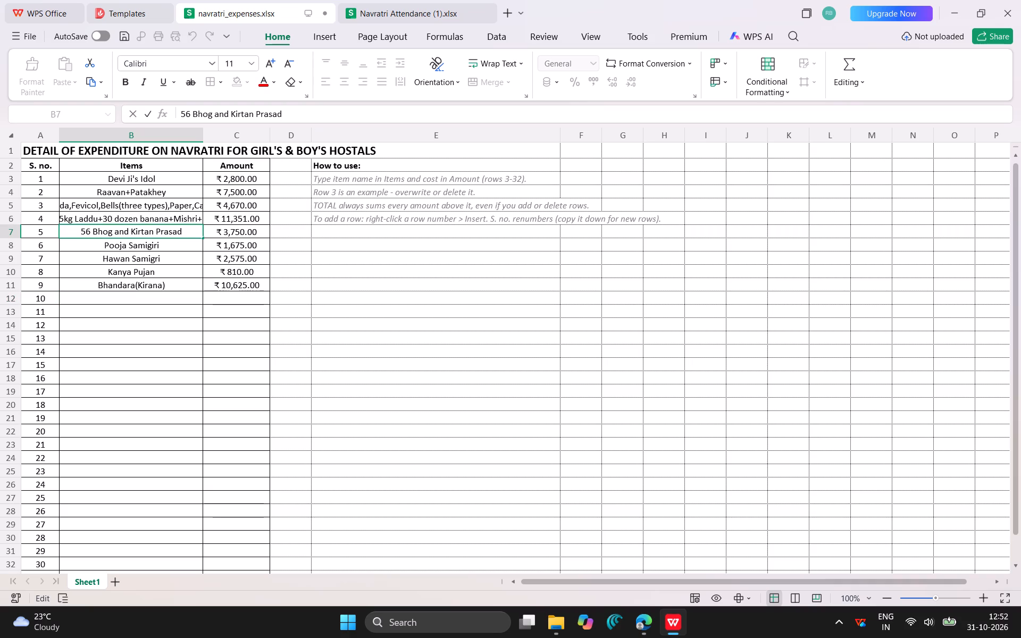
key(shift+parenleft)
text(mew)
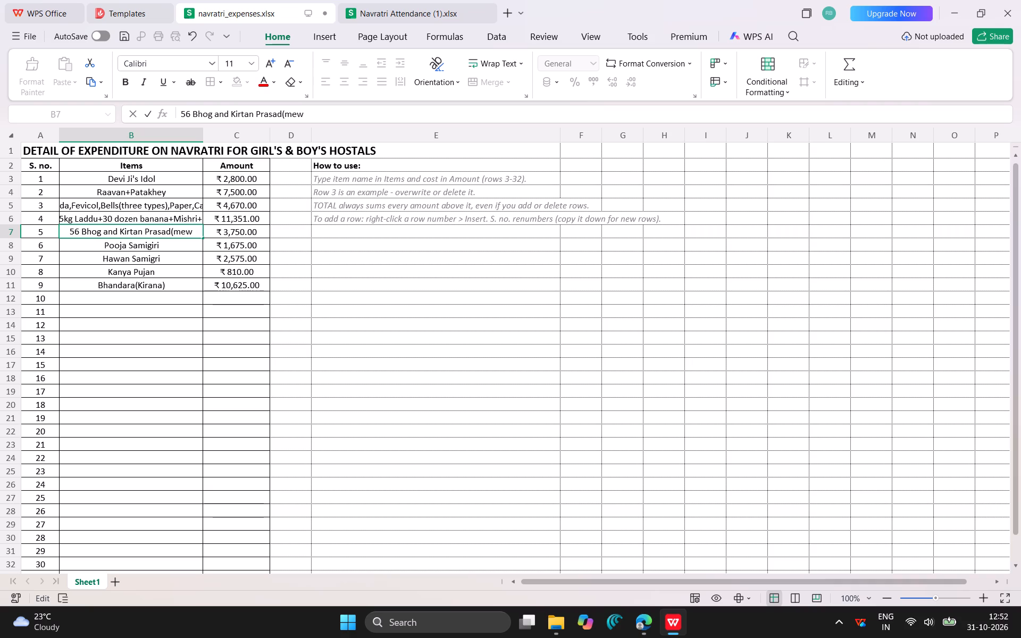
key(a)
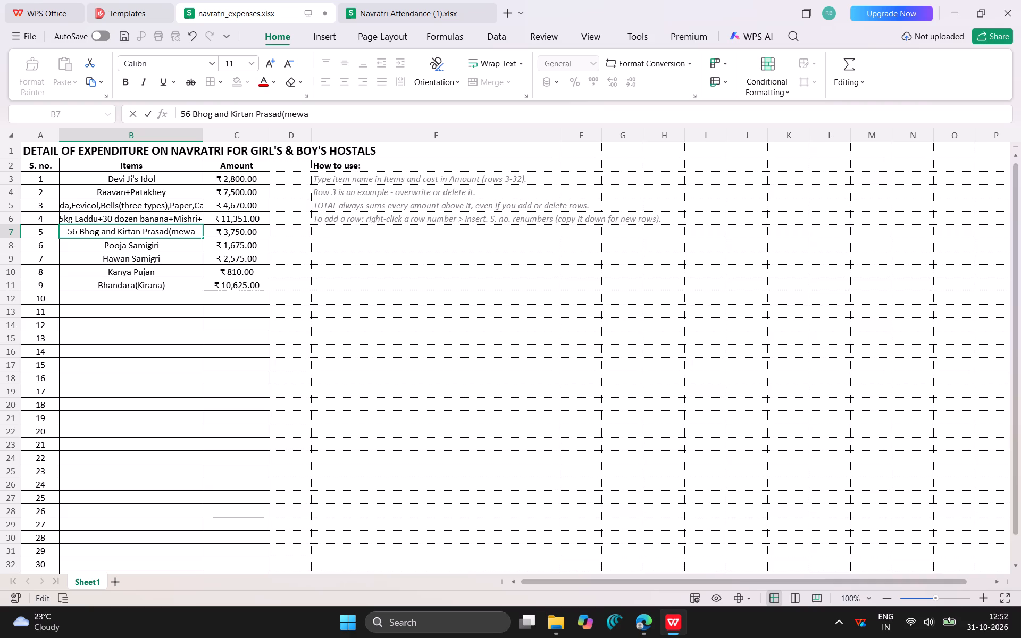
text((kaju)
text(,a)
key(BackSpace)
text(badam)
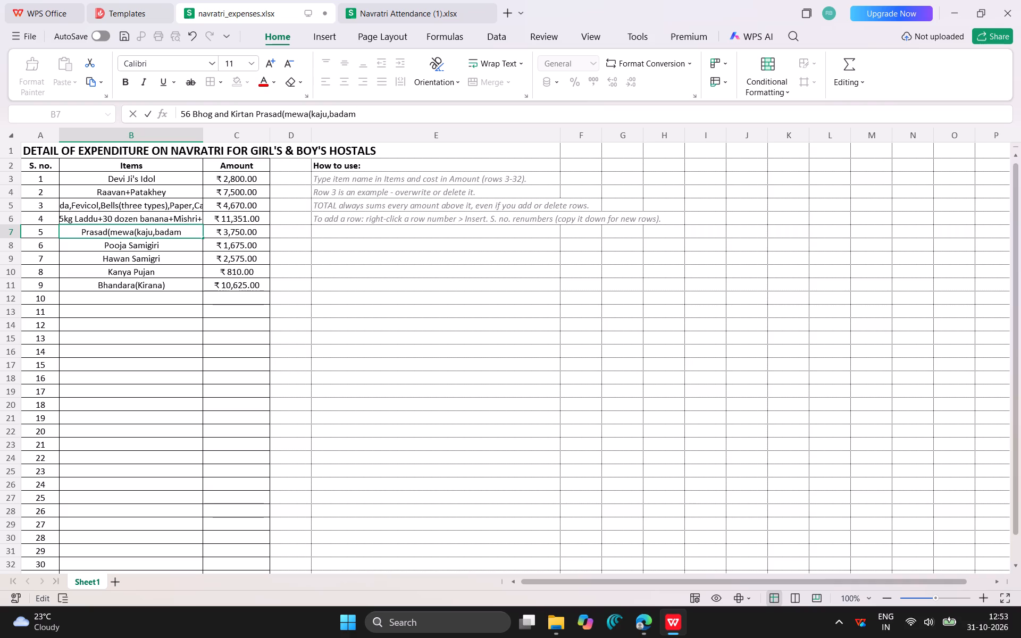
text(,chuara)
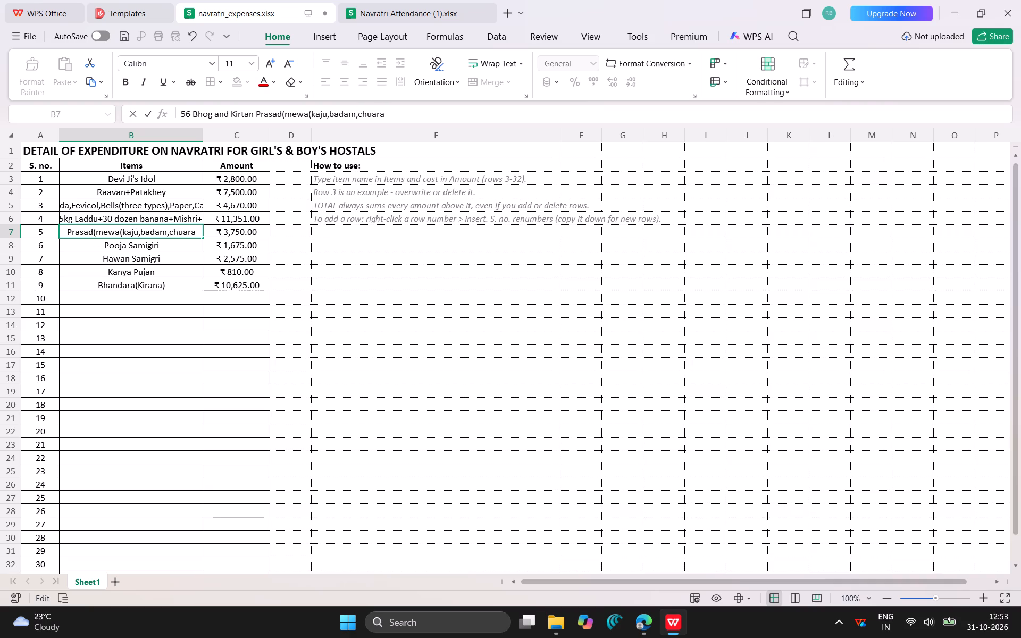
key(comma)
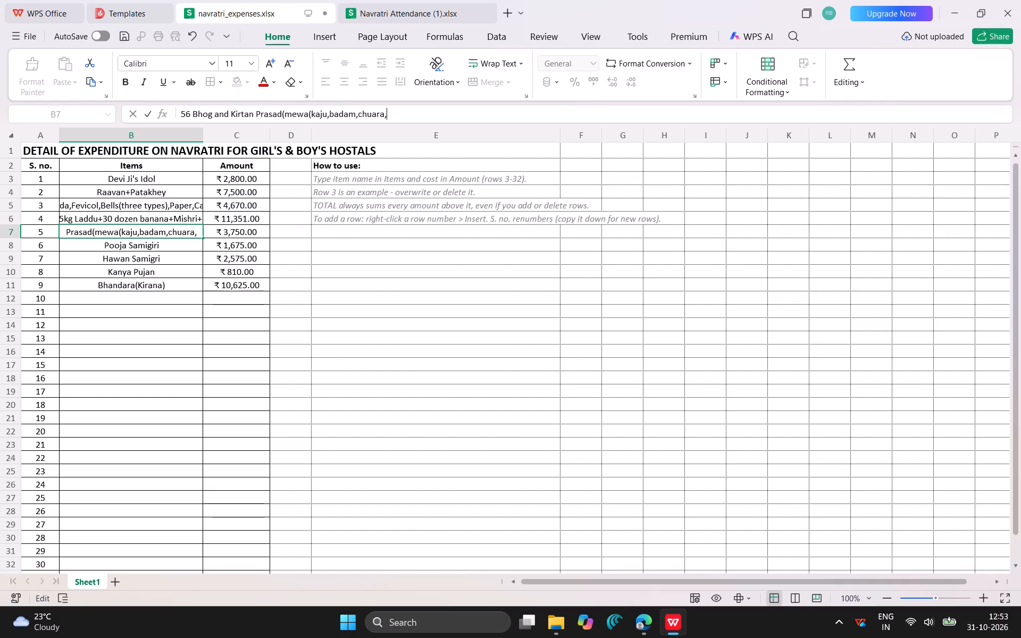
text(khajur)
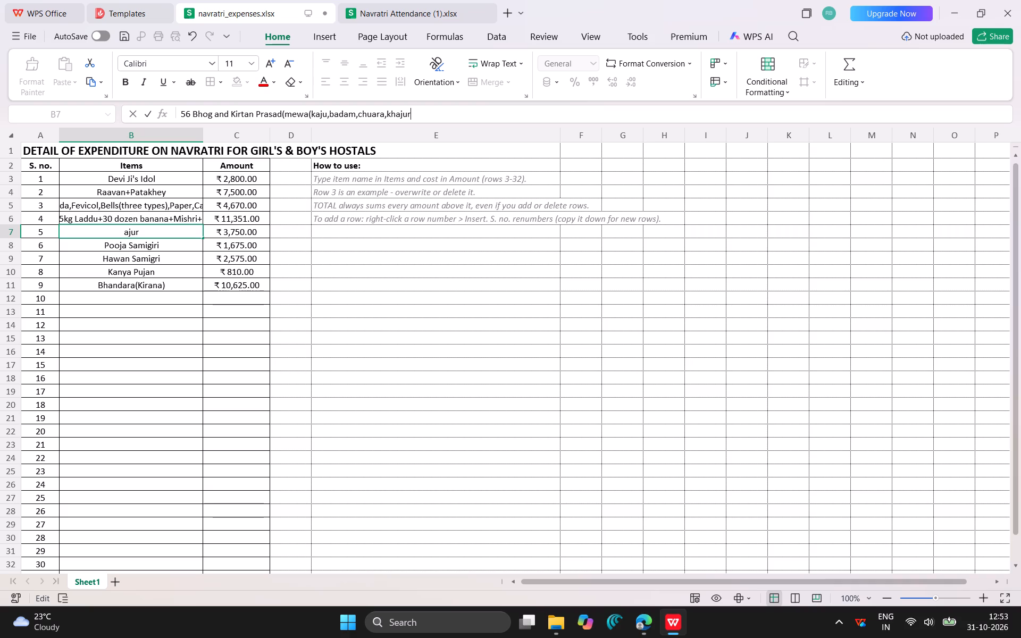
text(,pista)
key(space)
text(etc)
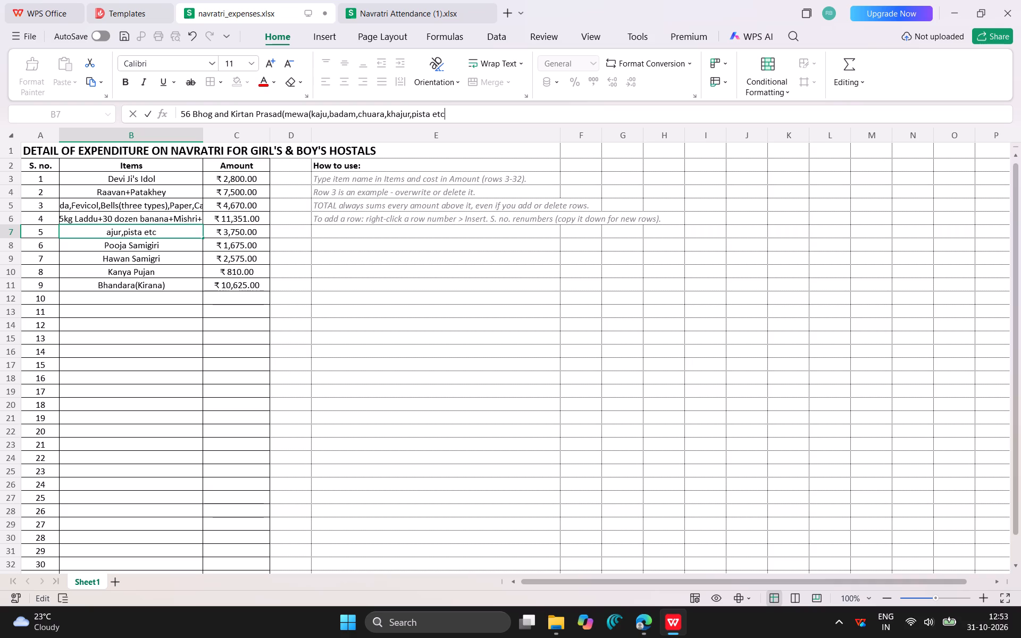
key(shift+parenright)
Continue the item text in cell B7 with "grains(singdada ata etc)" directly after the mewa list.
text(grains)
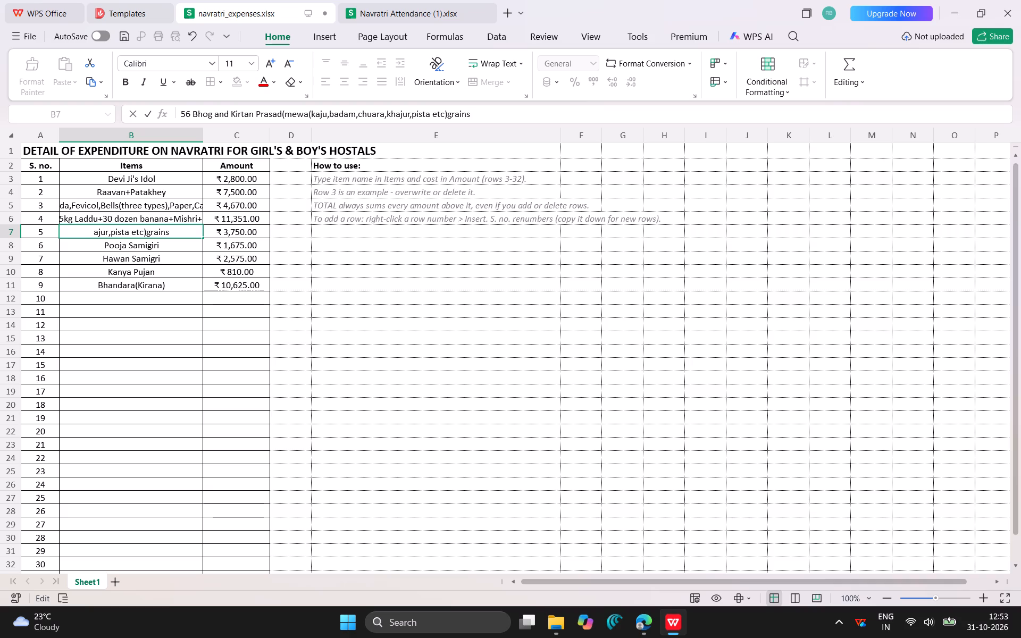
text((ku)
key(BackSpace)
key(BackSpace)
text(sin)
text(gda)
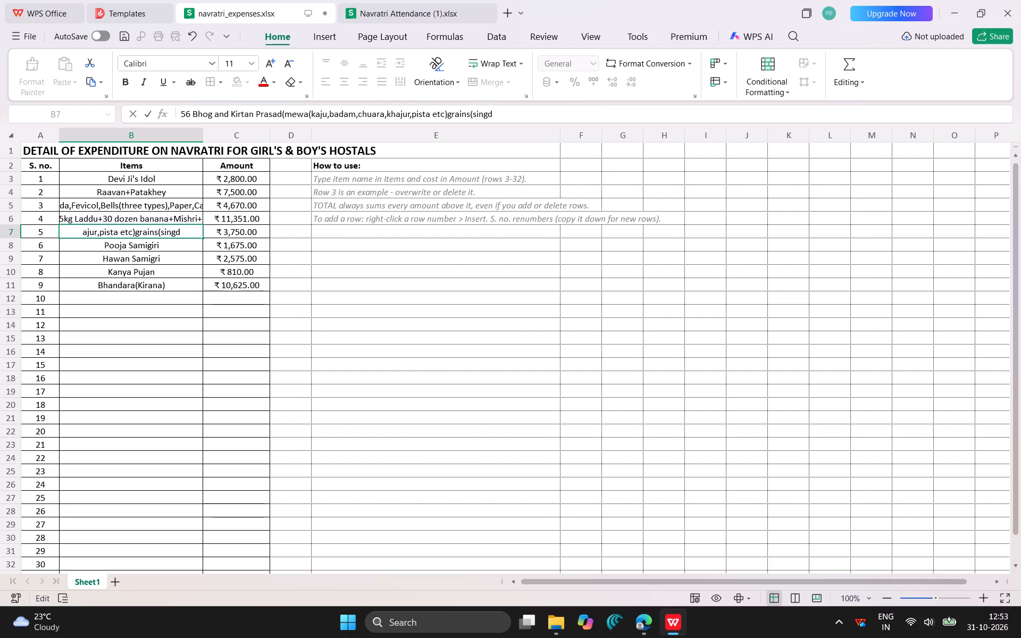
text(da ata)
key(space)
text(etc)
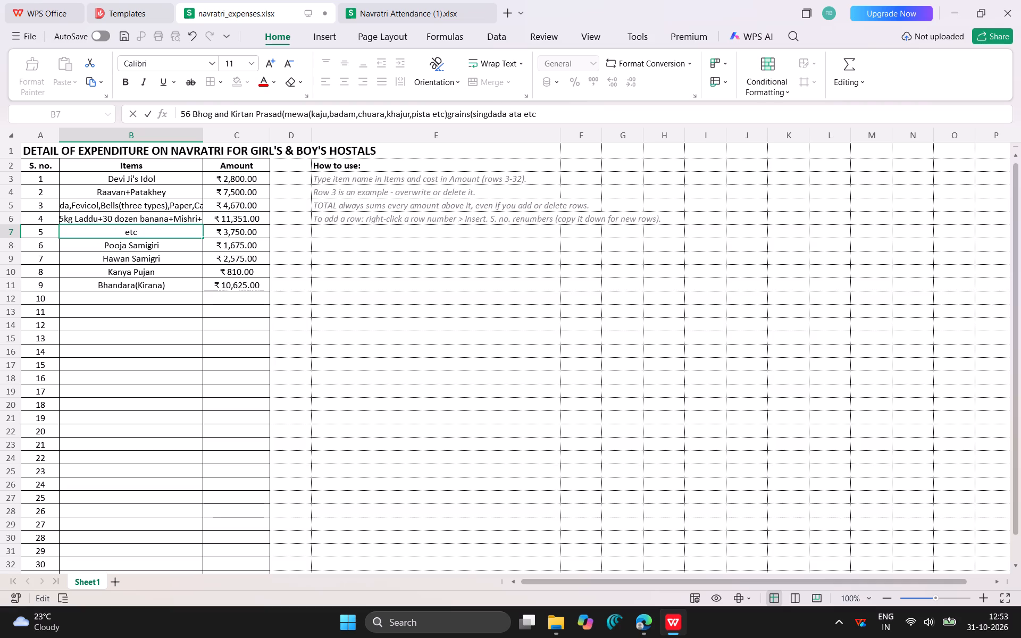
key(shift+parenright)
text(re)
key(BackSpace)
key(BackSpace)
Finish the item text in cell B7 with ",revadi,chana,ilaichi etc)" and commit the entry.
text(,revadi,)
text(cahana,)
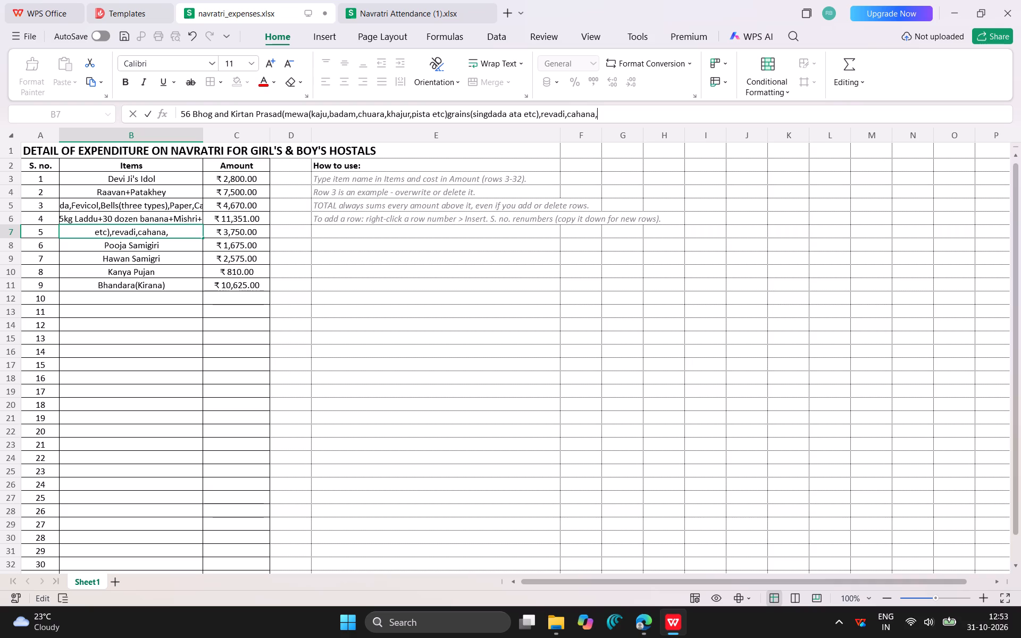
key(i)
key(BackSpace)
key(BackSpace)
key(BackSpace)
key(BackSpace)
key(BackSpace)
key(BackSpace)
key(BackSpace)
text(hana)
text(,ila)
text(ichi)
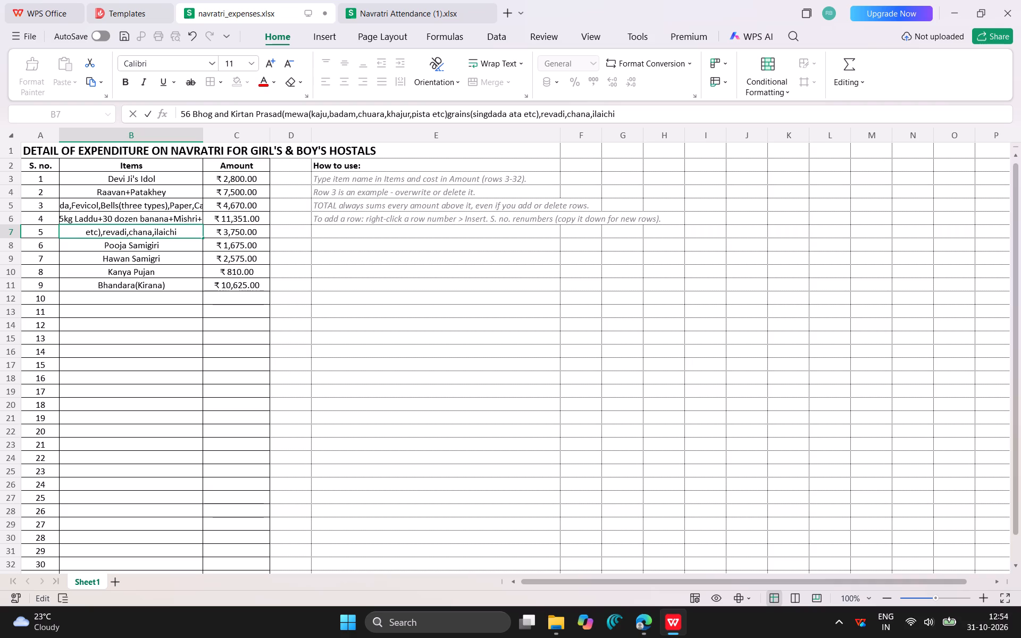
key(space)
text(etc))
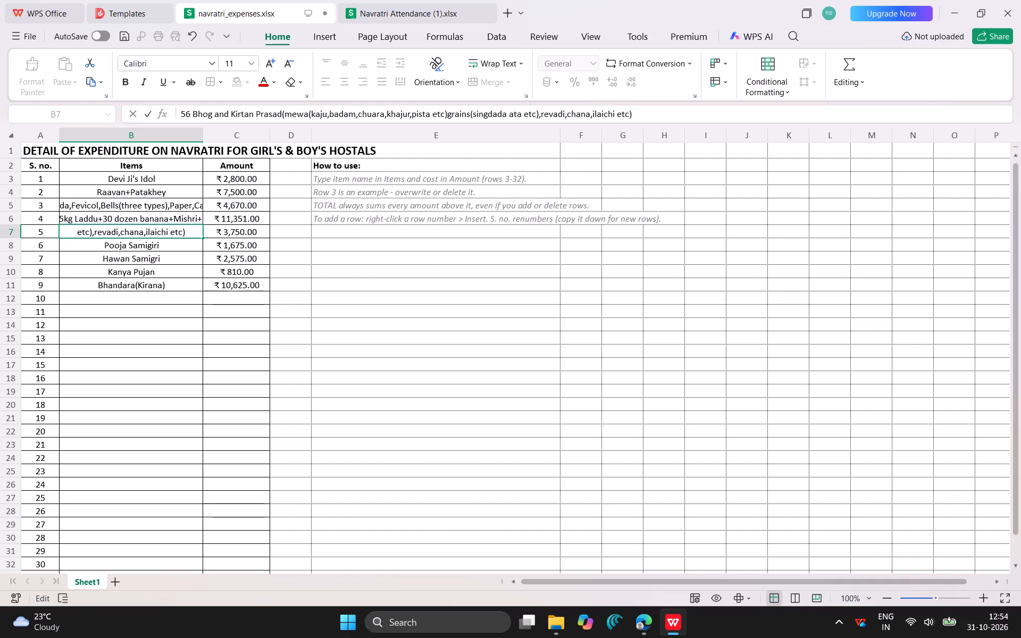
click(105, 326)
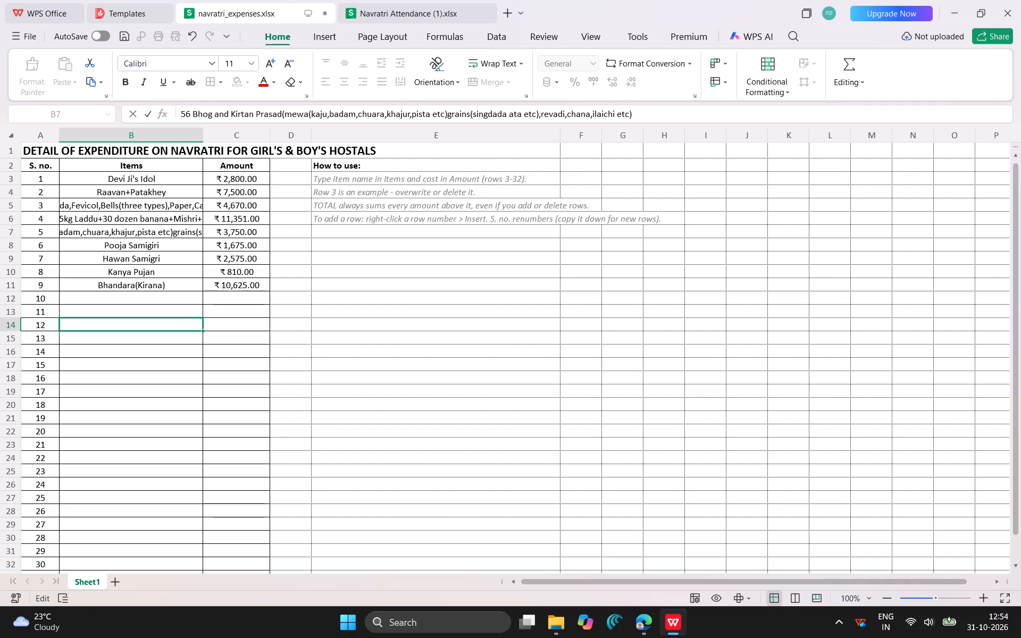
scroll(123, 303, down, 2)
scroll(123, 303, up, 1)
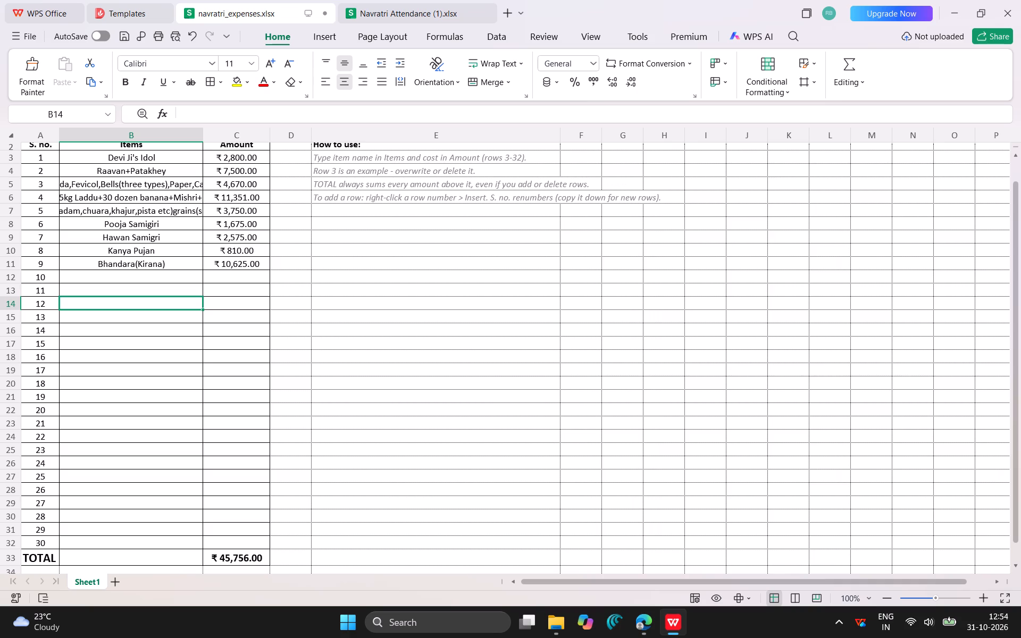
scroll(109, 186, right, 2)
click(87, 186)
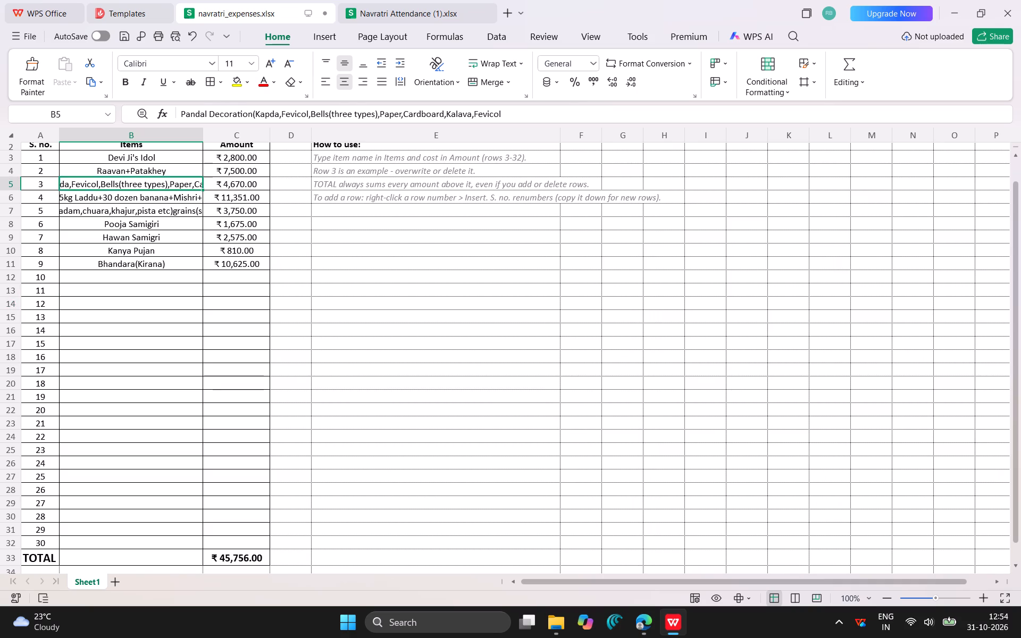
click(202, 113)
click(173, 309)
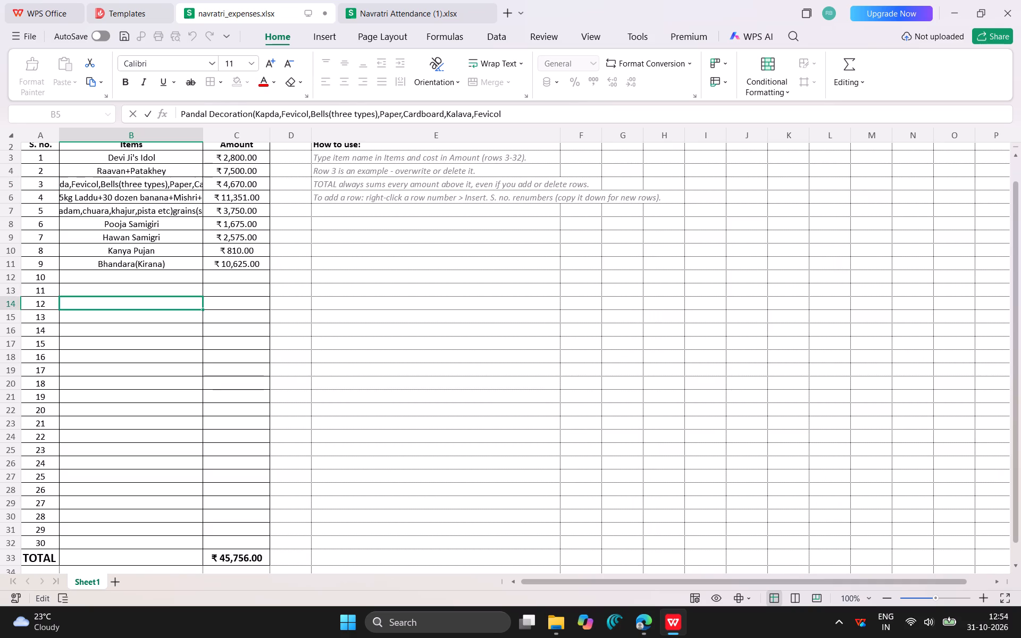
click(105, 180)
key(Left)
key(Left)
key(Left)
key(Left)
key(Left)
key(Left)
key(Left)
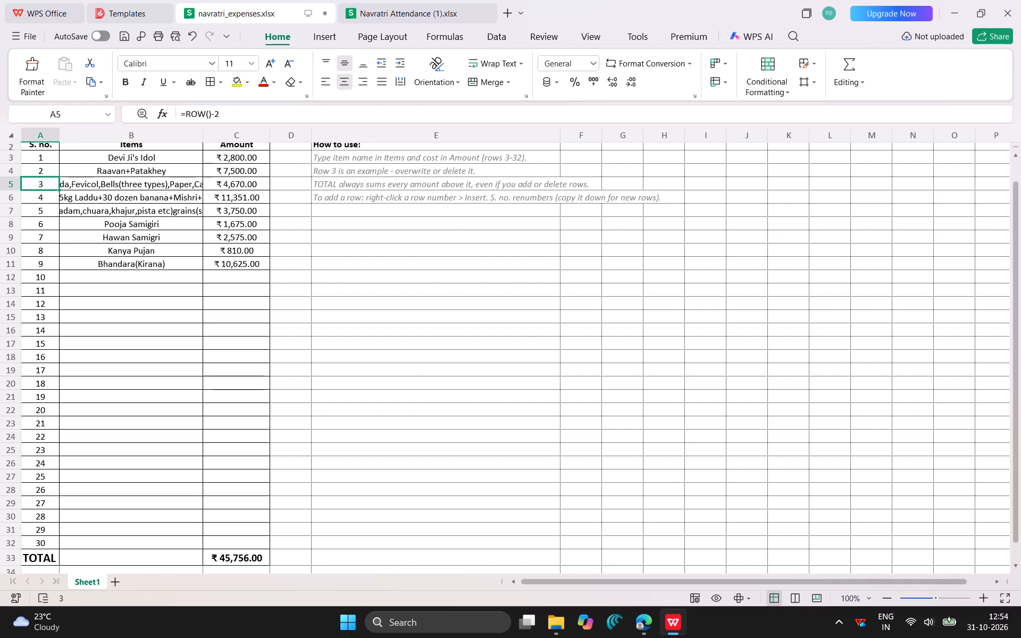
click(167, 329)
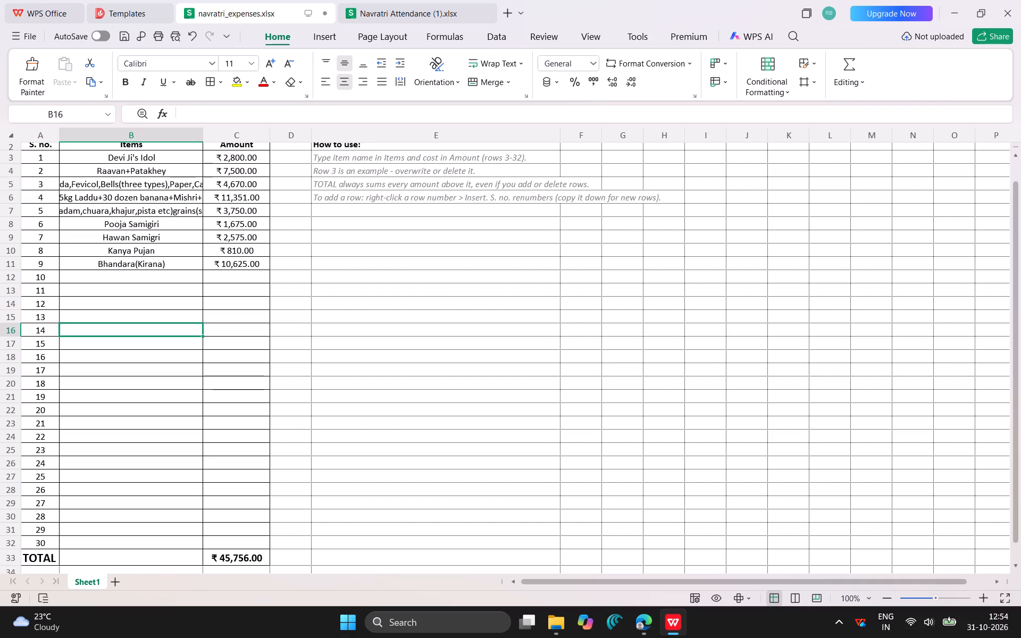